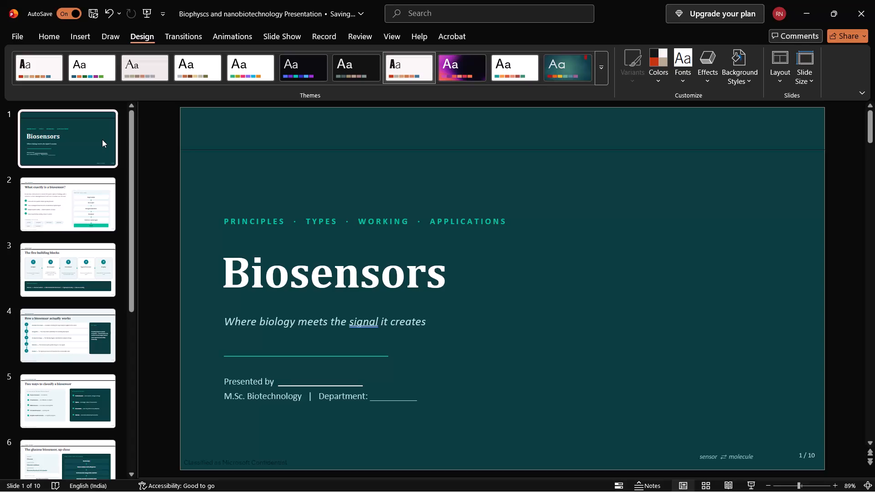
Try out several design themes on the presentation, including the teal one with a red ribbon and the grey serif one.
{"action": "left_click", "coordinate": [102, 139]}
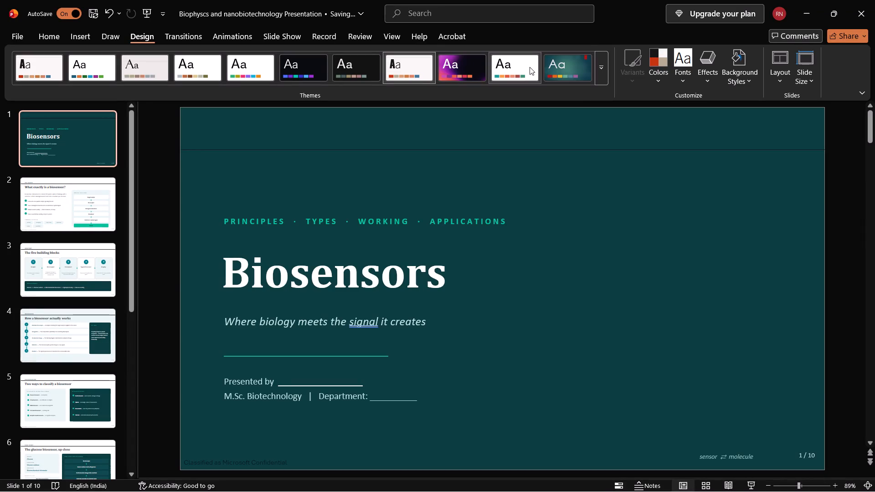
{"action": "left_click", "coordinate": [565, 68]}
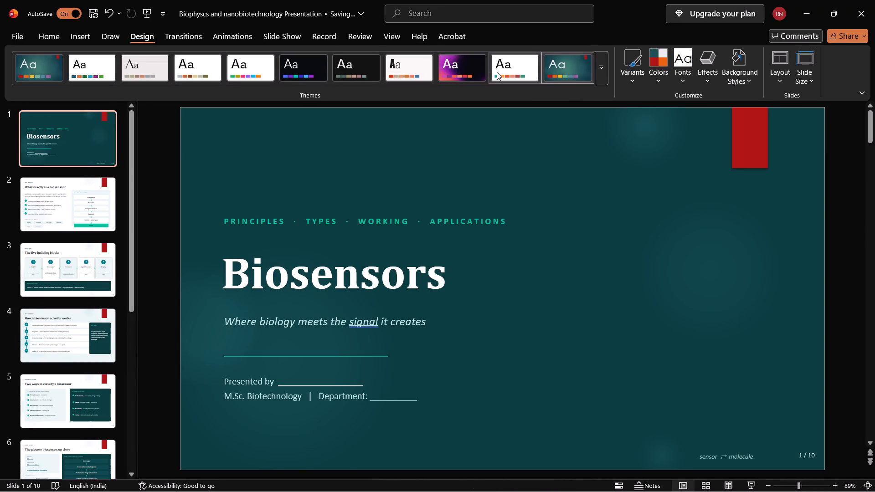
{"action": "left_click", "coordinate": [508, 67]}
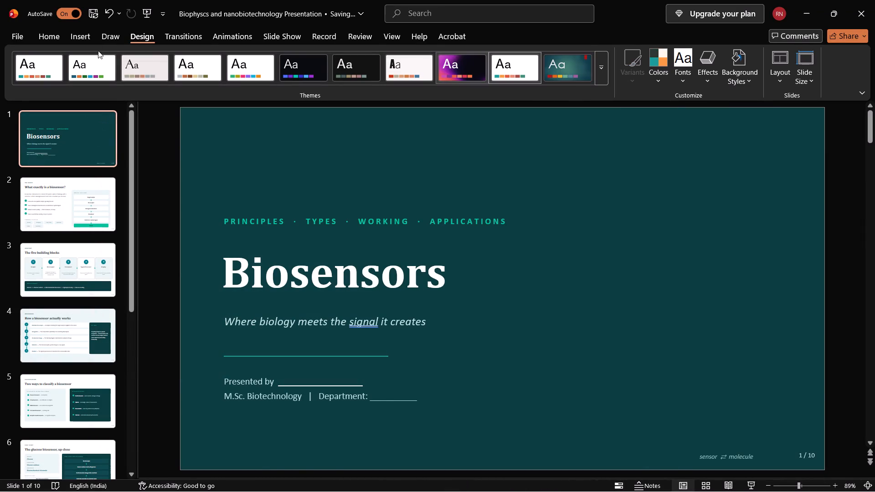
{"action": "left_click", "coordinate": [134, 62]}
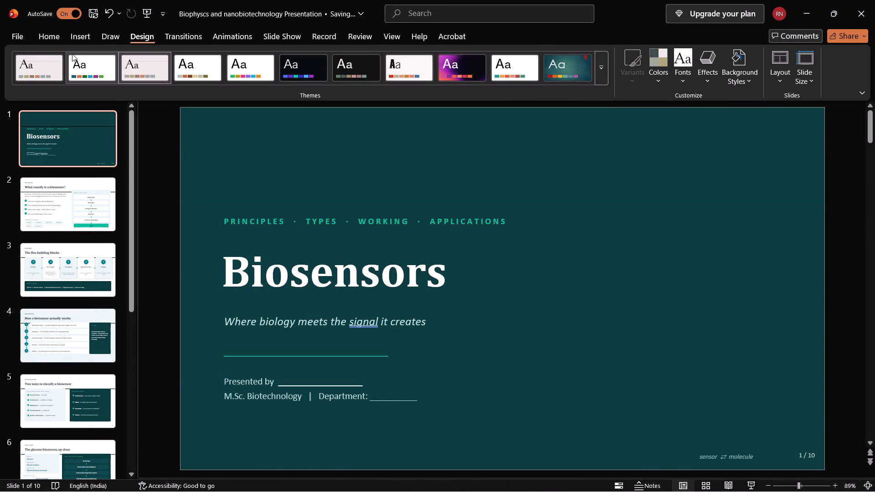
Apply the plain white theme with blue, orange, green and purple accent colours to the presentation.
{"action": "left_click_drag", "start_coordinate": [72, 54], "coordinate": [81, 66]}
{"action": "left_click", "coordinate": [81, 66]}
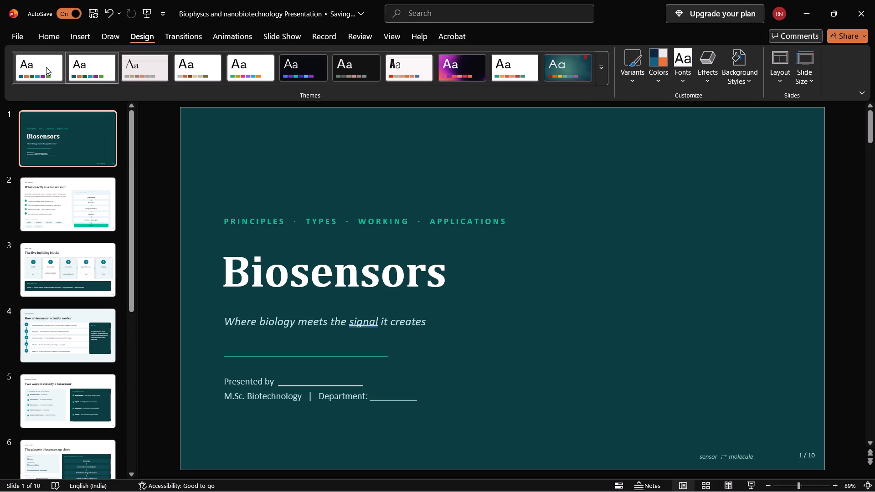
{"action": "left_click", "coordinate": [46, 67]}
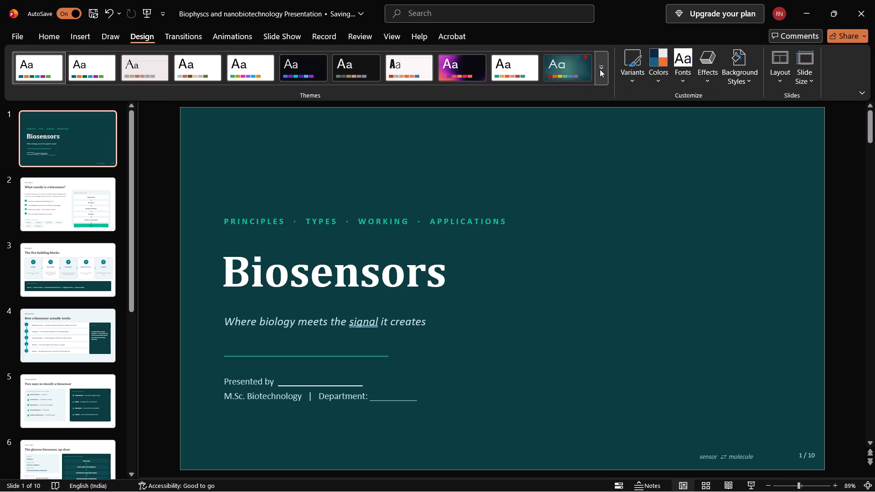
{"action": "left_click", "coordinate": [600, 69]}
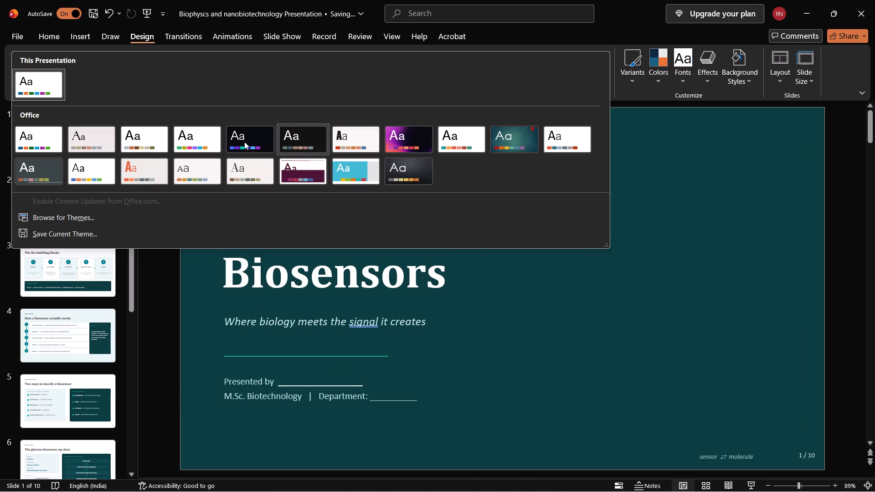
{"action": "left_click", "coordinate": [737, 188]}
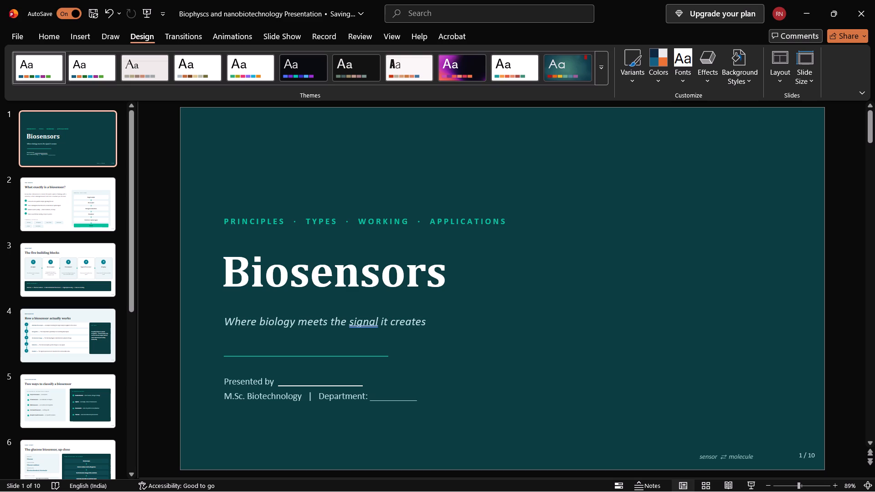
Accept the grammar suggestion "signal," in the title slide's subtitle to add a comma after the word.
{"action": "left_click", "coordinate": [359, 328]}
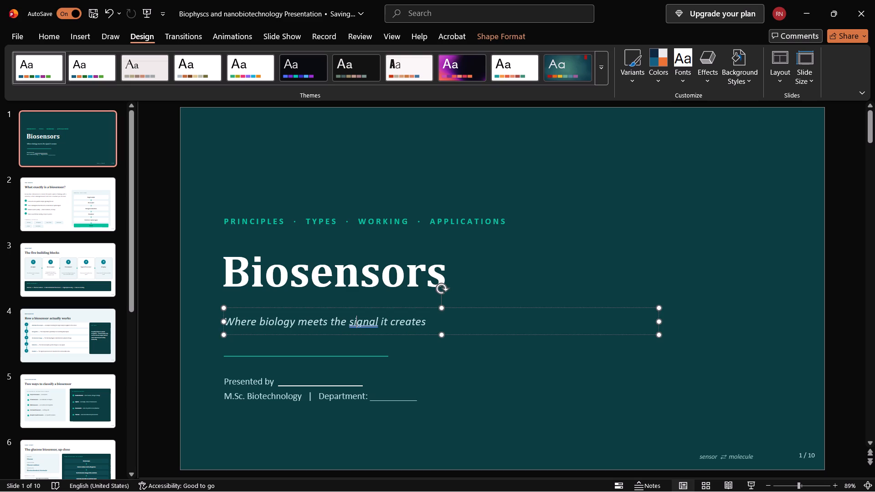
{"action": "left_click", "coordinate": [359, 333]}
{"action": "left_click", "coordinate": [365, 327]}
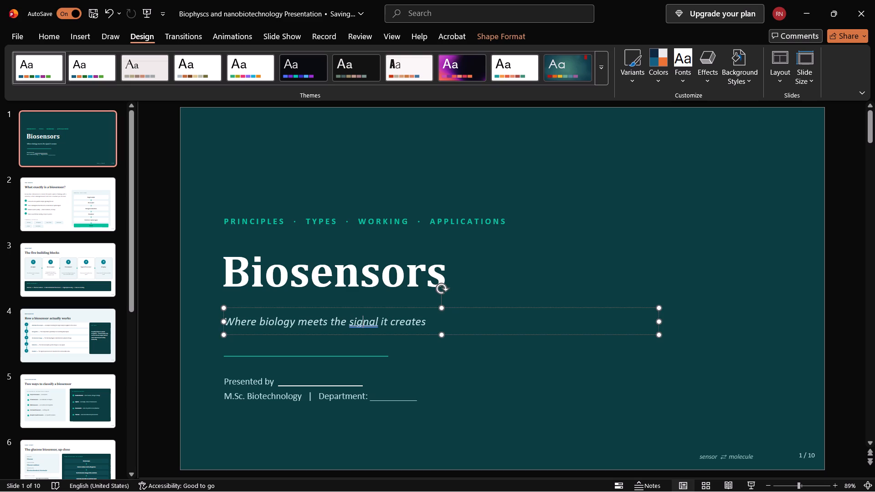
{"action": "left_click", "coordinate": [365, 336]}
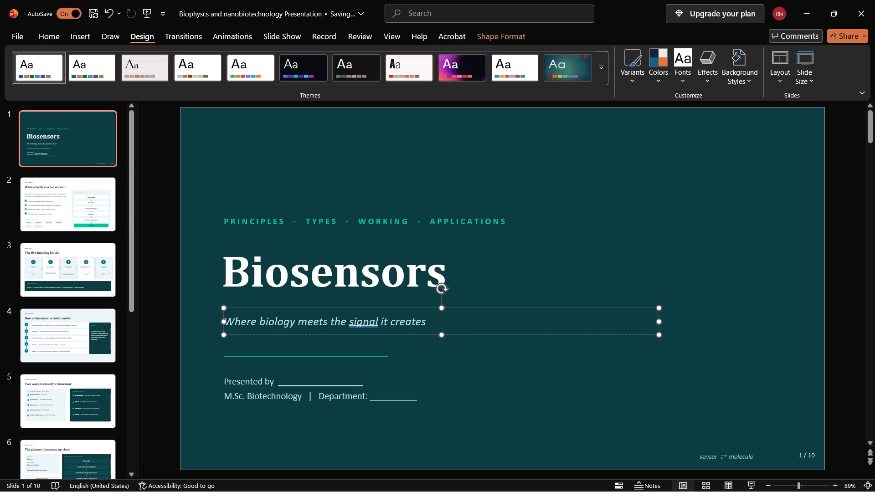
{"action": "left_click", "coordinate": [368, 323]}
{"action": "right_click", "coordinate": [368, 323]}
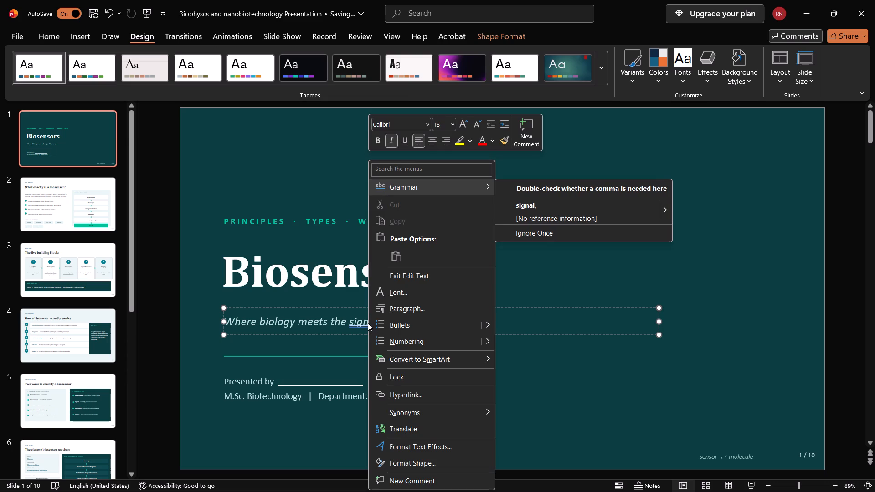
{"action": "left_click", "coordinate": [577, 207]}
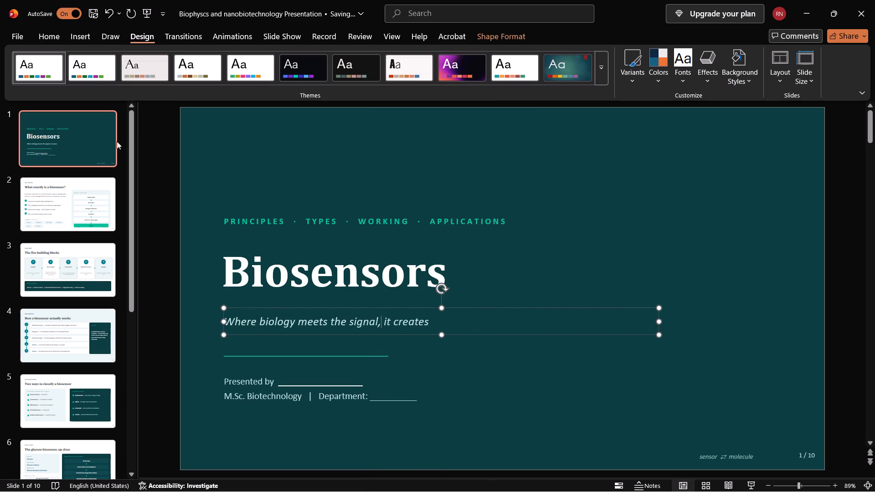
Insert the GCU LOGO picture from this device onto the title slide, finding it by searching for "gcu".
{"action": "left_click", "coordinate": [70, 38]}
{"action": "left_click", "coordinate": [84, 76]}
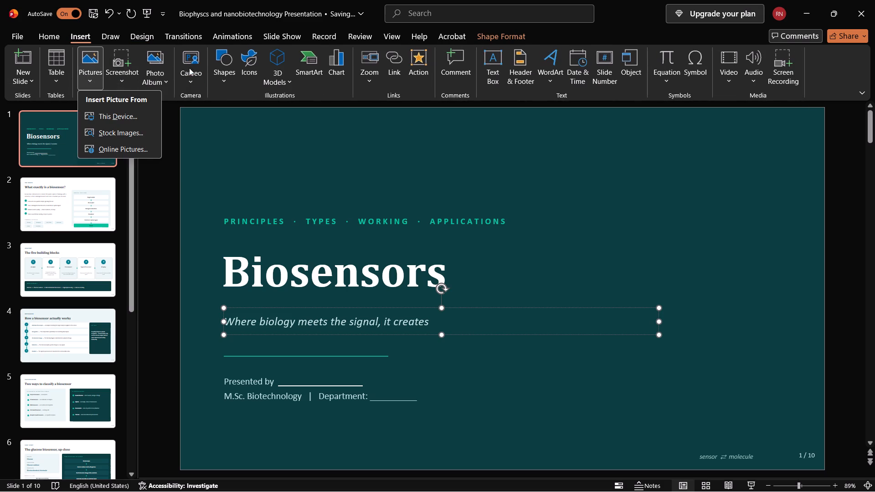
{"action": "left_click", "coordinate": [161, 82]}
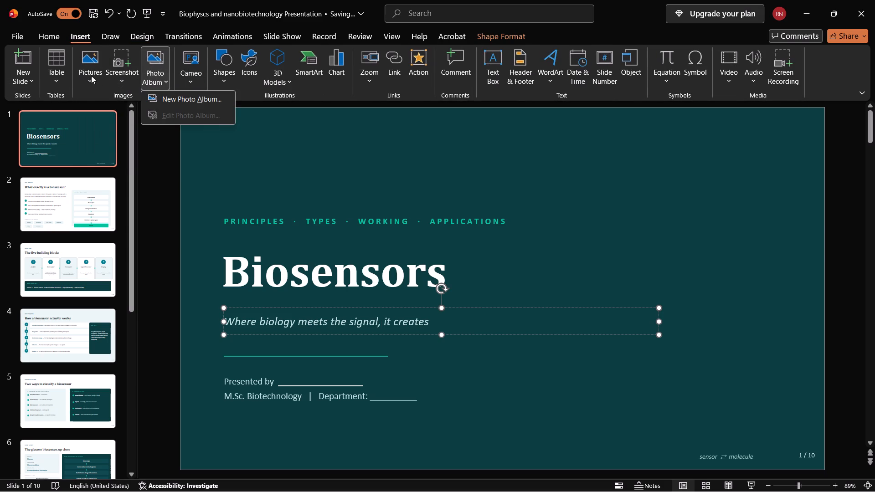
{"action": "left_click", "coordinate": [91, 76]}
{"action": "left_click", "coordinate": [107, 110]}
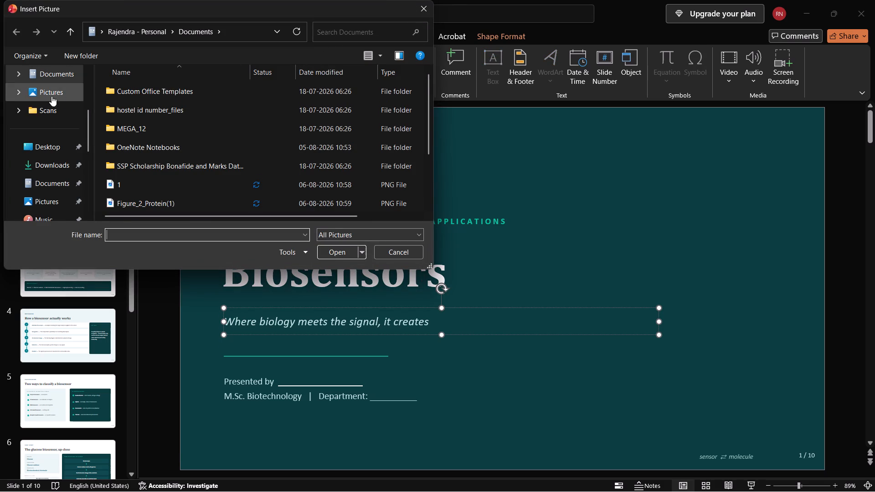
{"action": "scroll", "coordinate": [41, 102], "scroll_direction": "up", "scroll_amount": 12}
{"action": "left_click", "coordinate": [44, 77]}
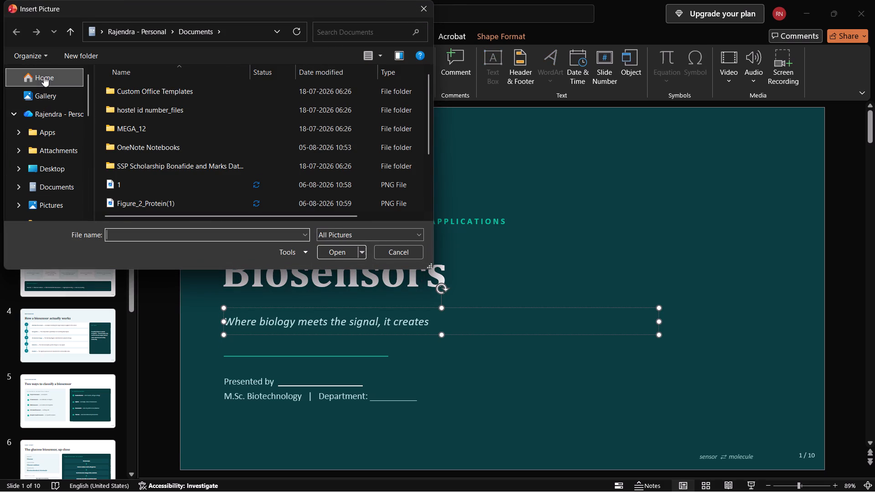
{"action": "left_click", "coordinate": [367, 31]}
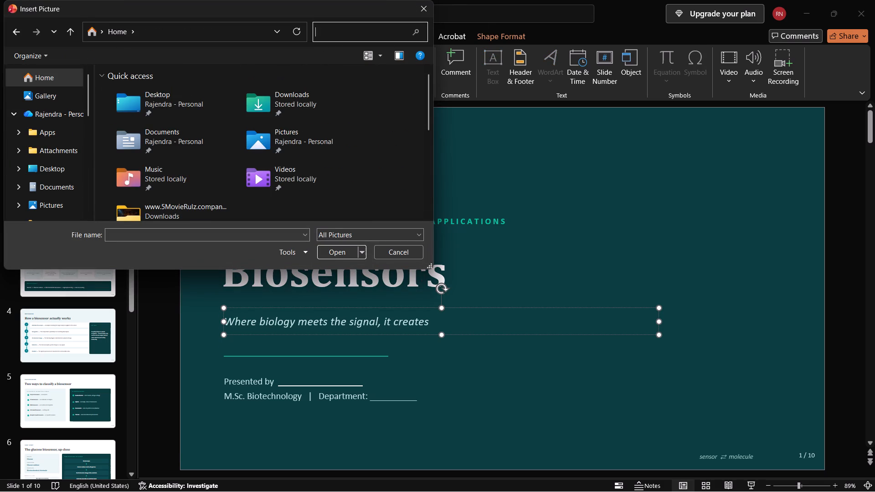
{"action": "key", "text": "g"}
{"action": "type", "text": "cu"}
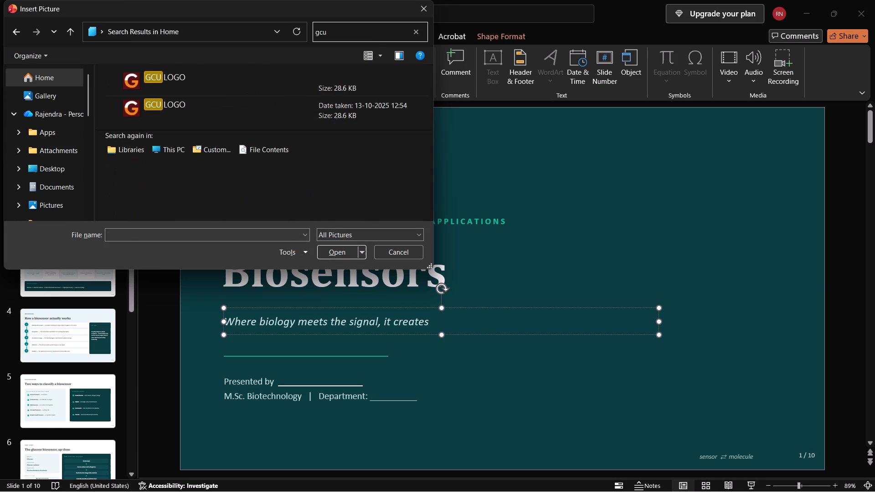
{"action": "left_click", "coordinate": [246, 113]}
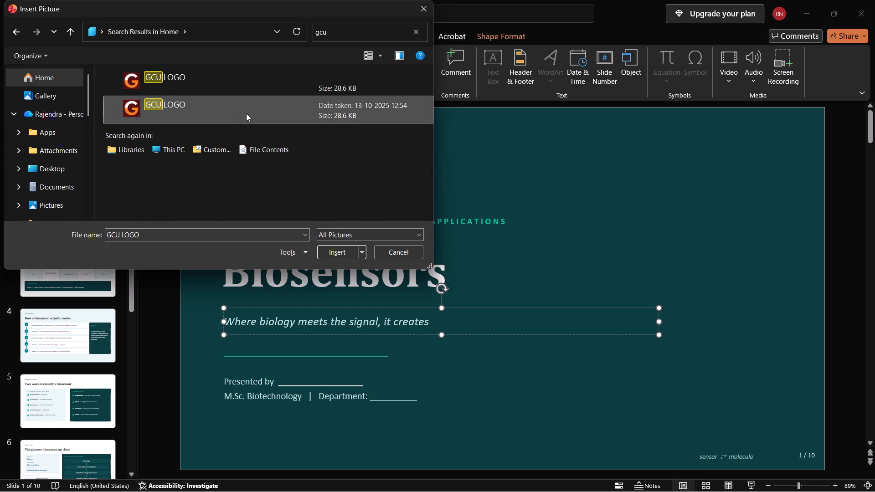
{"action": "left_click", "coordinate": [336, 252]}
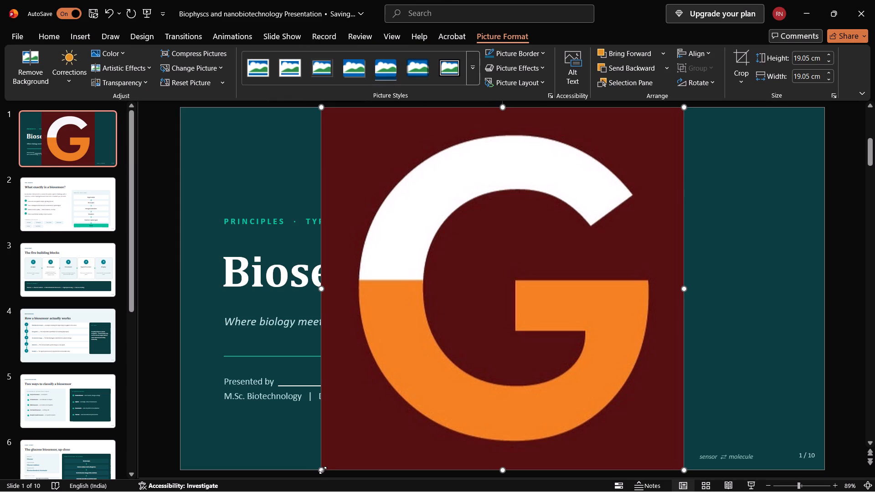
Shrink the logo to about 3.68 cm square and position it near the title slide's upper-right corner.
{"action": "left_click_drag", "start_coordinate": [322, 470], "coordinate": [624, 177]}
{"action": "left_click_drag", "start_coordinate": [638, 160], "coordinate": [770, 171]}
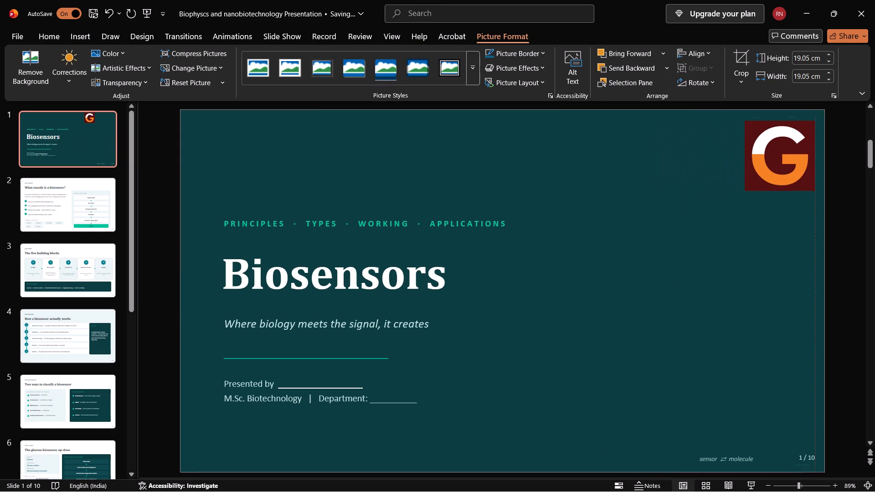
{"action": "left_click_drag", "start_coordinate": [770, 171], "coordinate": [762, 171]}
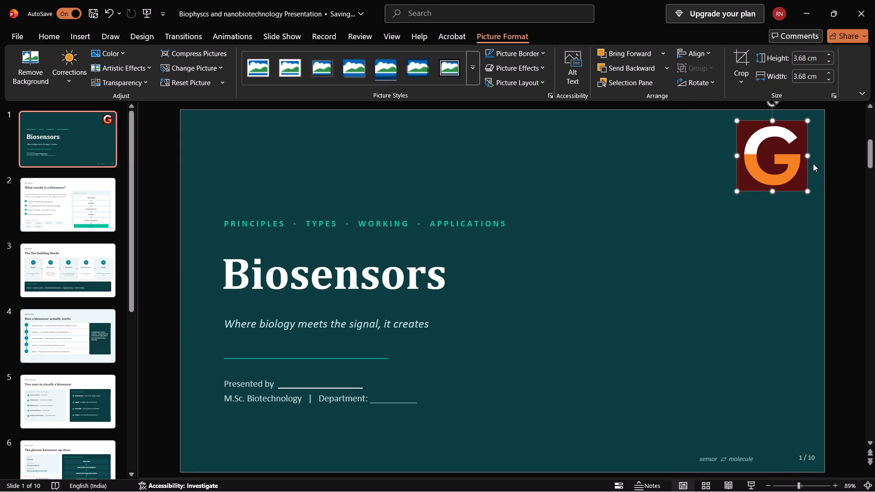
Copy the title slide's GCU logo and paste it onto slides 2, 3, 4, 5 and 6.
{"action": "key", "text": "ctrl+c"}
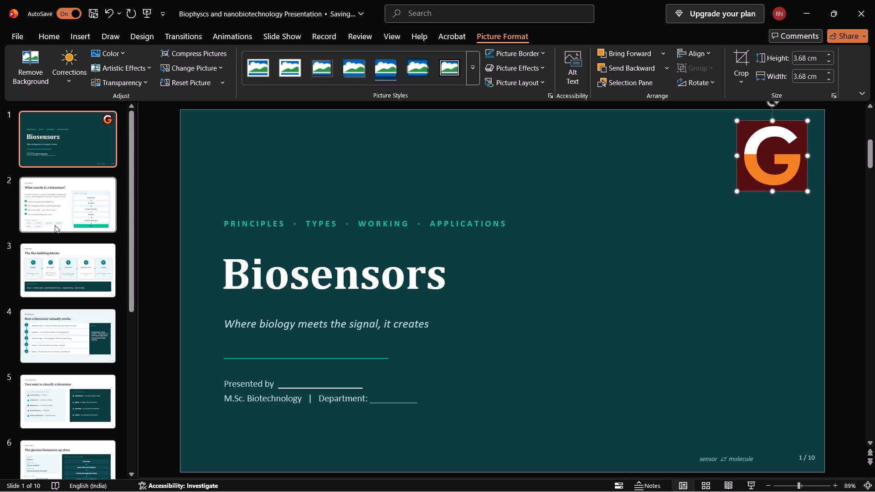
{"action": "left_click", "coordinate": [56, 224]}
{"action": "key", "text": "ctrl+v"}
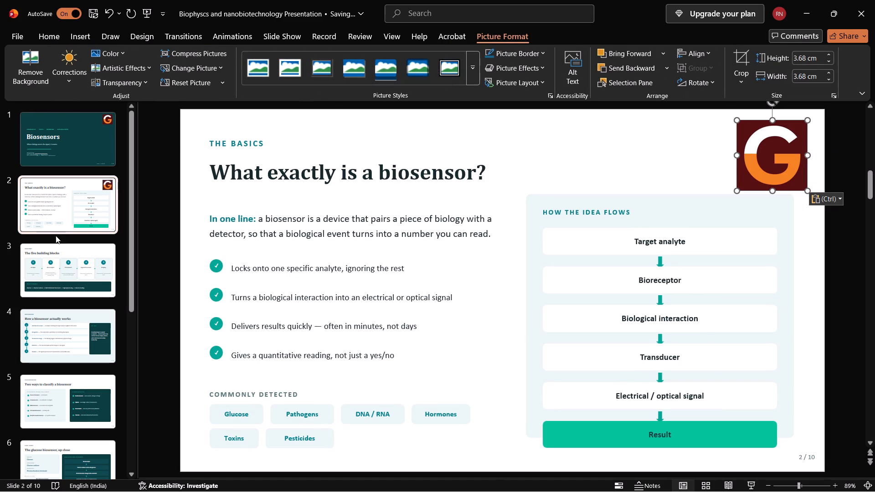
{"action": "left_click", "coordinate": [55, 276]}
{"action": "key", "text": "ctrl+v"}
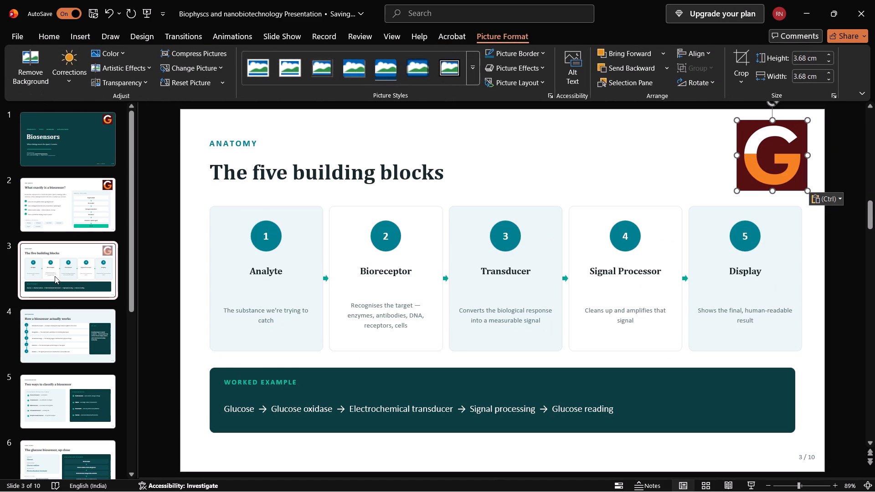
{"action": "left_click", "coordinate": [62, 343]}
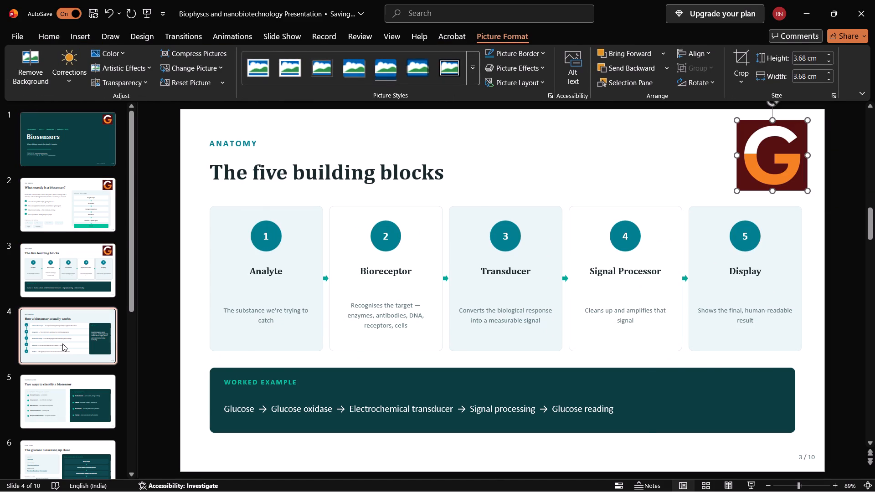
{"action": "key", "text": "ctrl+v"}
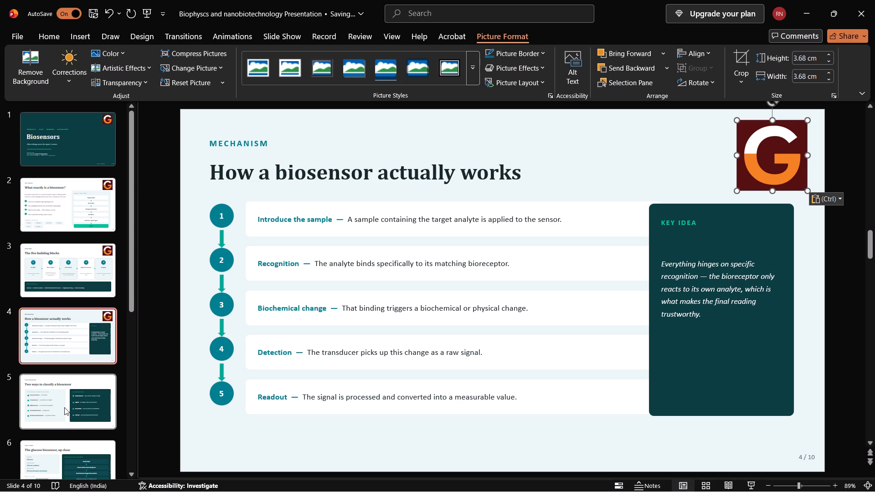
{"action": "left_click", "coordinate": [64, 407]}
{"action": "key", "text": "ctrl+v"}
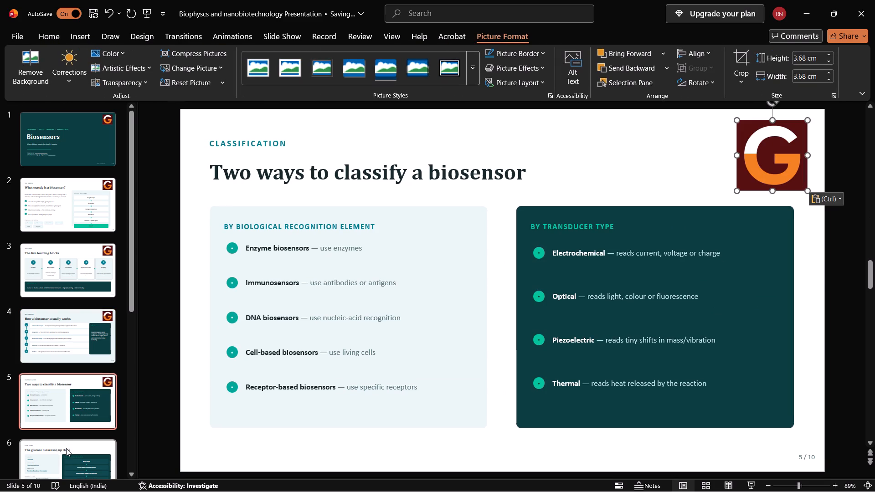
{"action": "left_click", "coordinate": [66, 448]}
{"action": "key", "text": "ctrl+v"}
Paste the copied GCU logo onto slides 7, 8, 9 and 10.
{"action": "scroll", "coordinate": [70, 396], "scroll_direction": "down", "scroll_amount": 3}
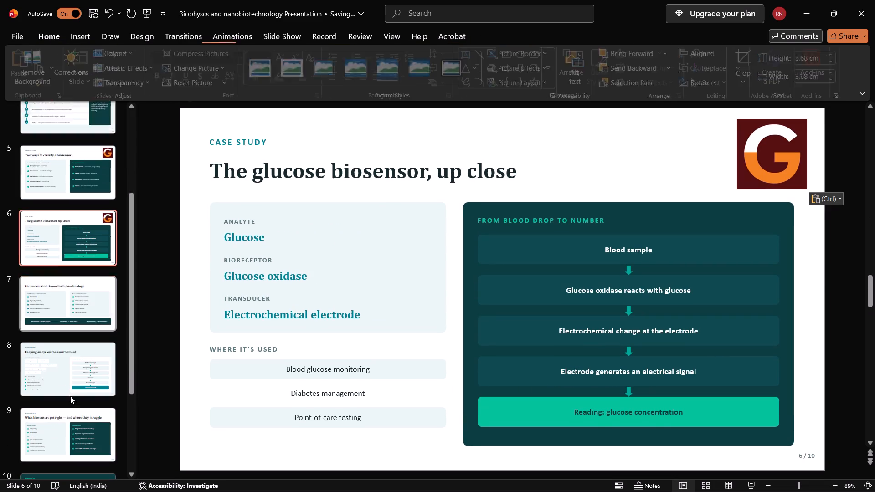
{"action": "scroll", "coordinate": [70, 396], "scroll_direction": "down", "scroll_amount": 2}
{"action": "left_click", "coordinate": [78, 233]}
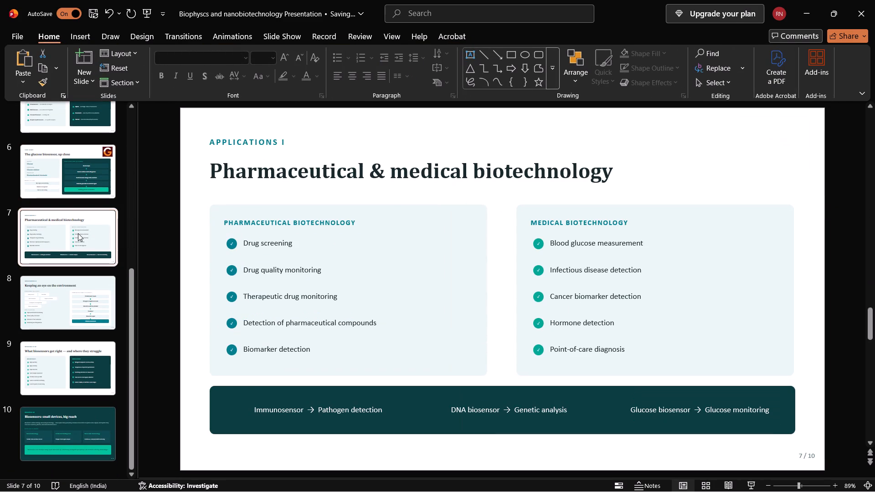
{"action": "key", "text": "ctrl+v"}
{"action": "left_click", "coordinate": [75, 294]}
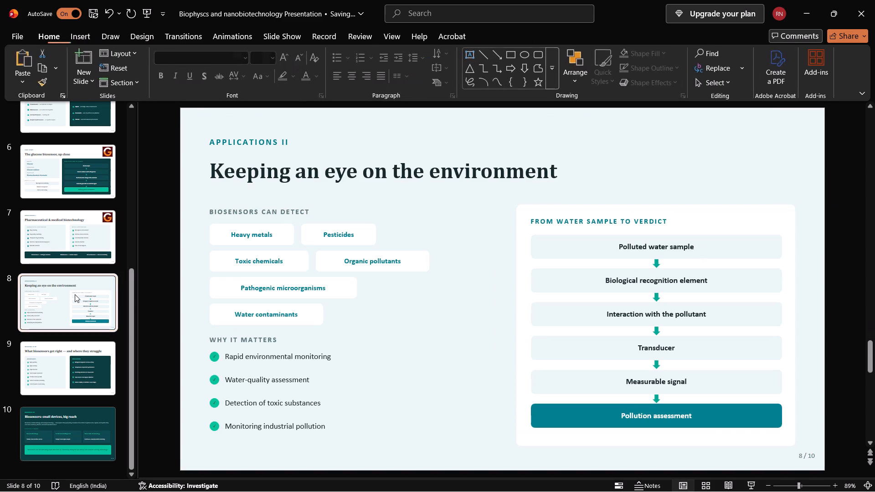
{"action": "key", "text": "ctrl+v"}
{"action": "left_click", "coordinate": [61, 384]}
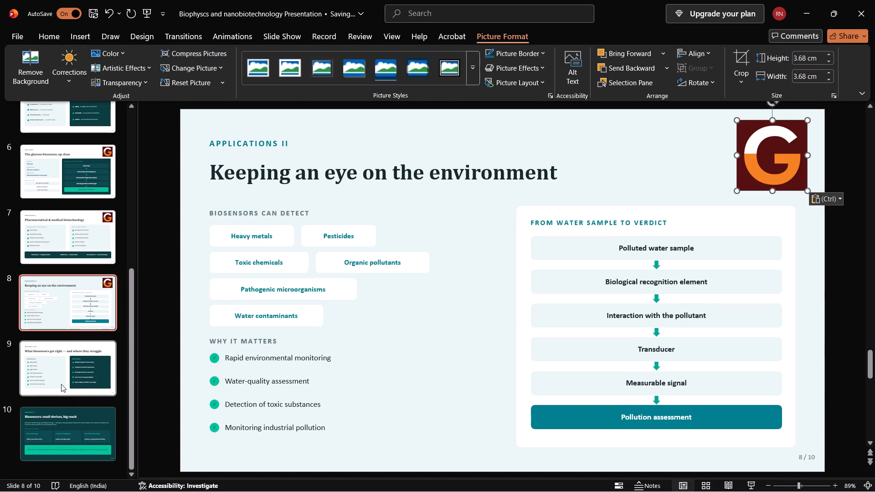
{"action": "key", "text": "ctrl+v"}
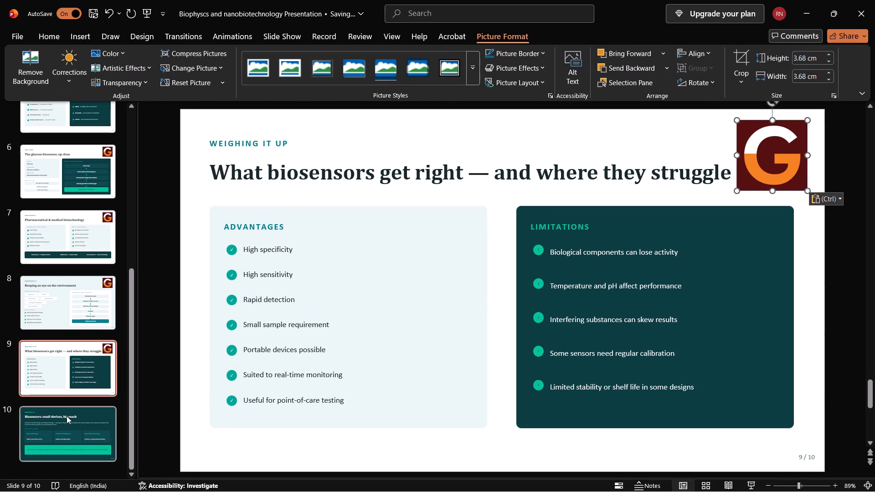
{"action": "left_click", "coordinate": [67, 416]}
{"action": "key", "text": "ctrl+v"}
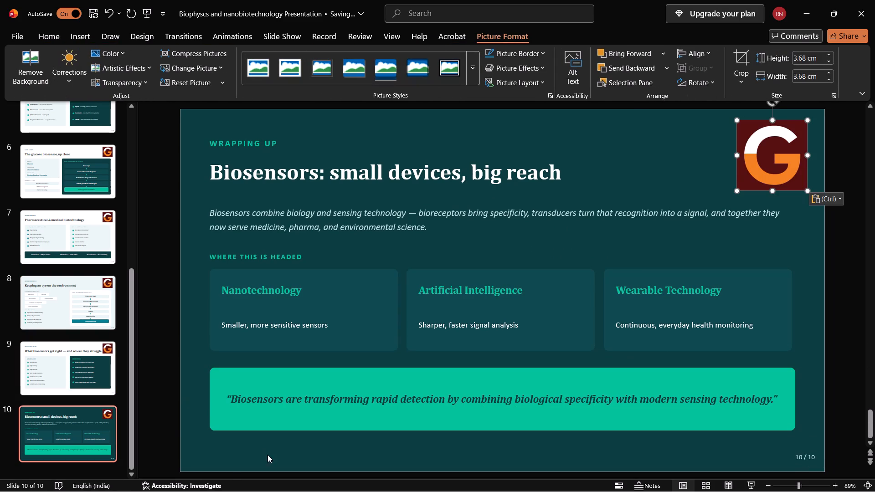
Delete slide 10, the closing slide titled "Biosensors: small devices, big reach".
{"action": "scroll", "coordinate": [61, 292], "scroll_direction": "up", "scroll_amount": 6}
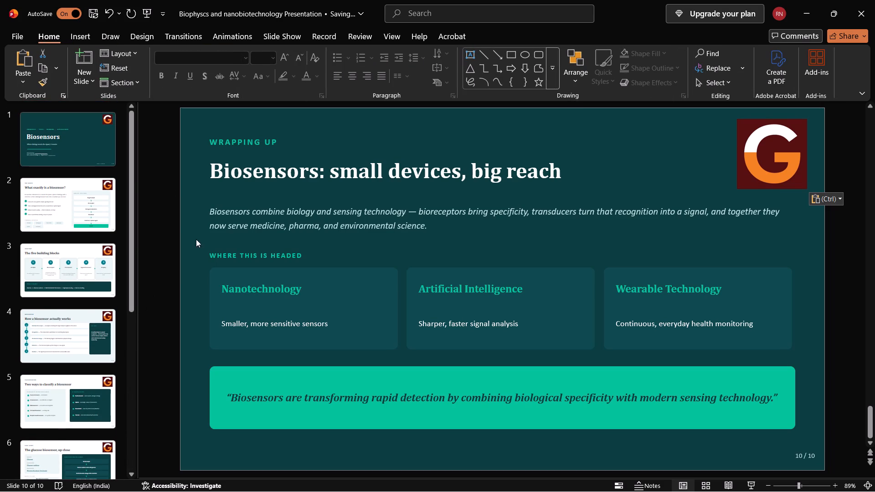
{"action": "scroll", "coordinate": [60, 452], "scroll_direction": "down", "scroll_amount": 6}
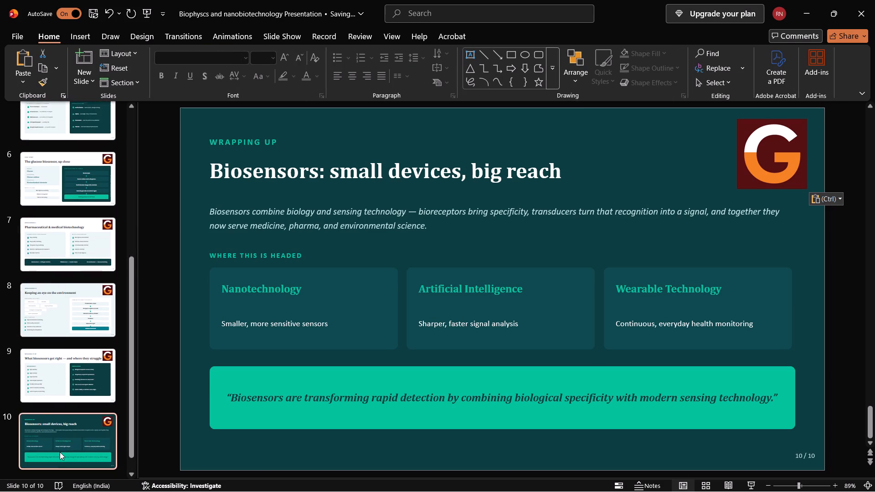
{"action": "right_click", "coordinate": [81, 418]}
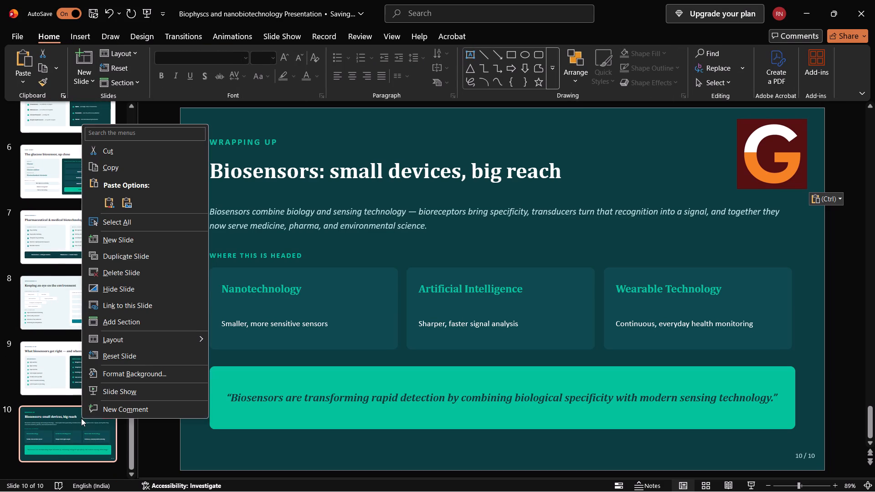
{"action": "left_click", "coordinate": [336, 141]}
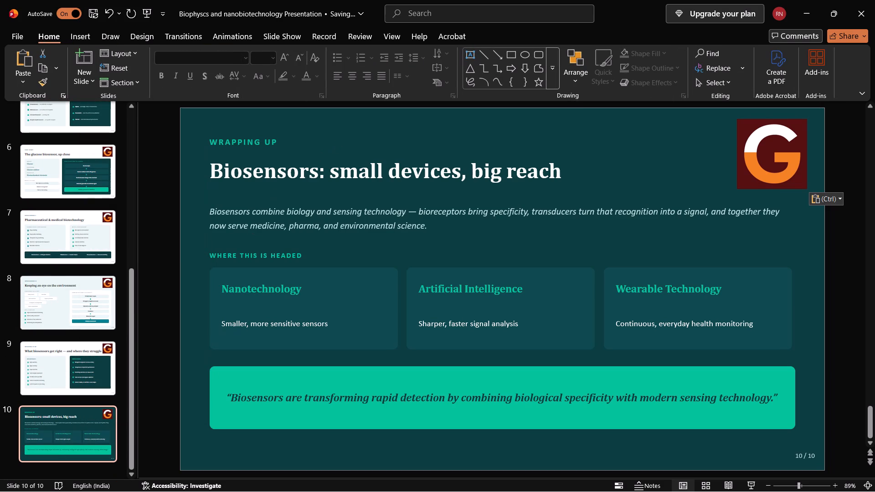
{"action": "left_click", "coordinate": [60, 363]}
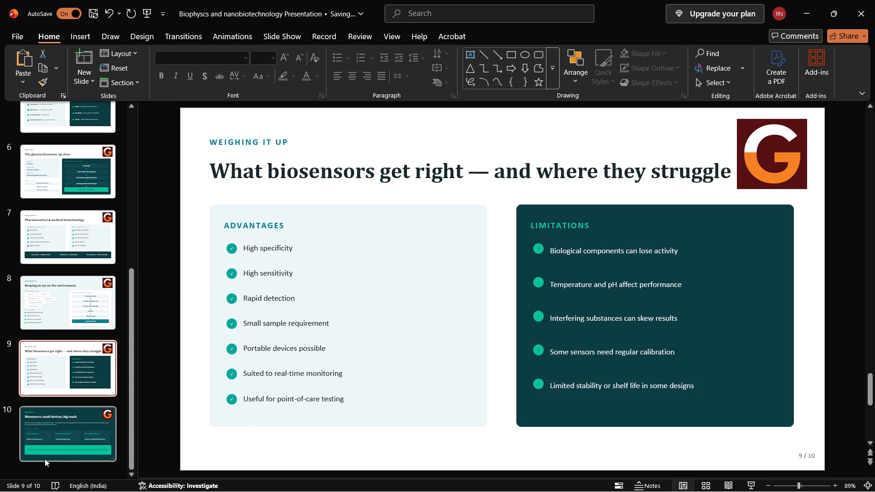
{"action": "left_click", "coordinate": [47, 439]}
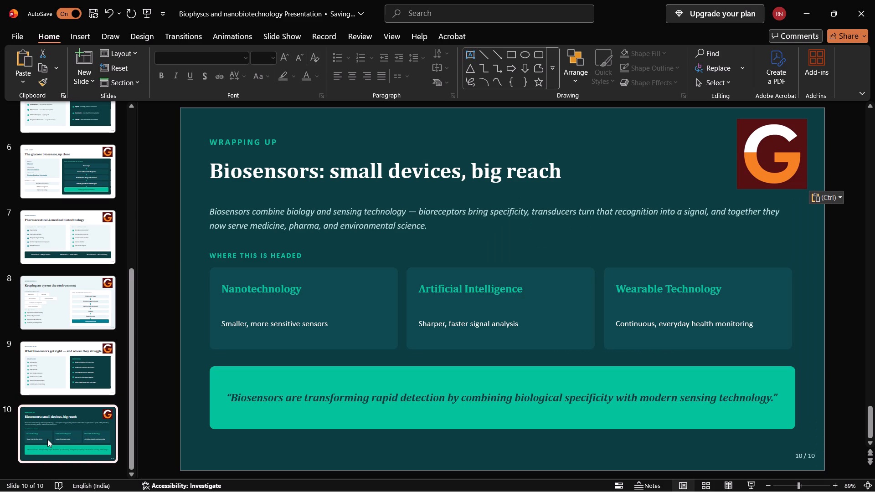
{"action": "left_click", "coordinate": [202, 131]}
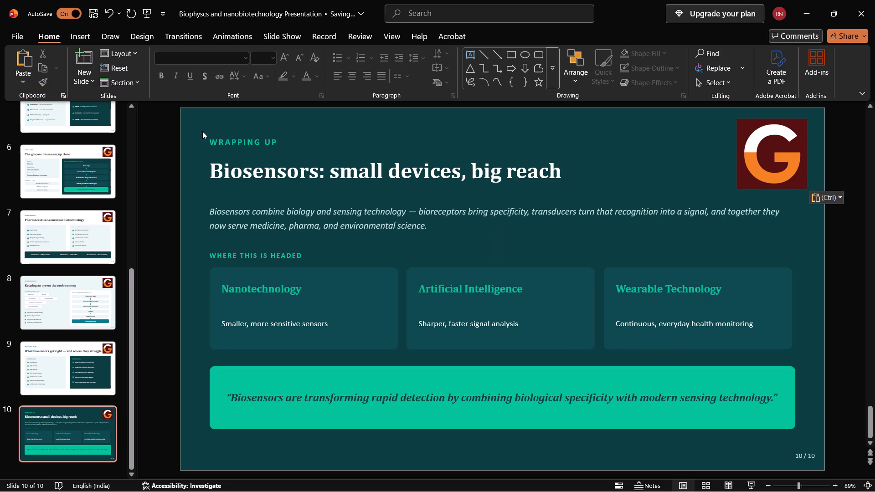
{"action": "right_click", "coordinate": [80, 424]}
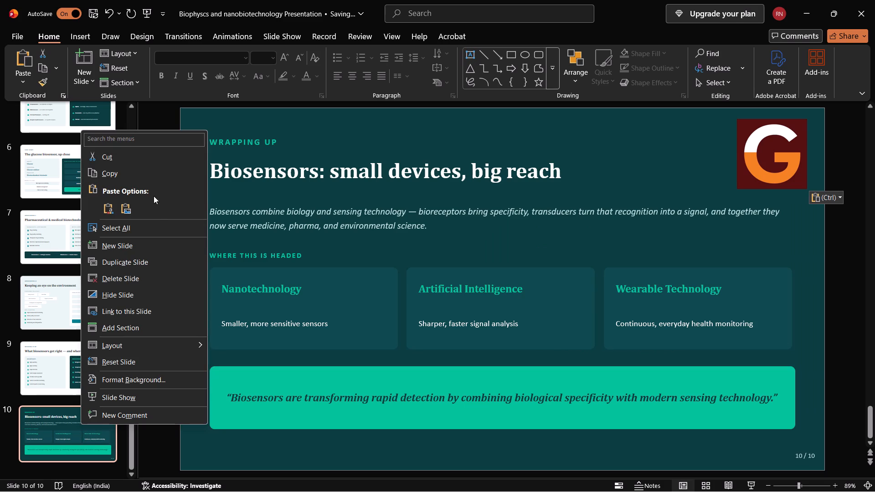
{"action": "left_click", "coordinate": [135, 280]}
Add a new blank slide after slide 9 and paste the GCU logo onto it.
{"action": "scroll", "coordinate": [62, 348], "scroll_direction": "down", "scroll_amount": 4}
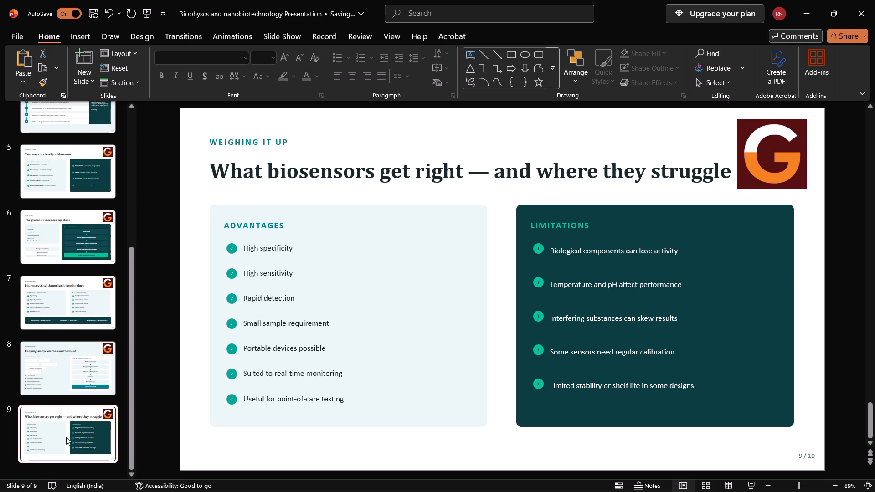
{"action": "right_click", "coordinate": [67, 421]}
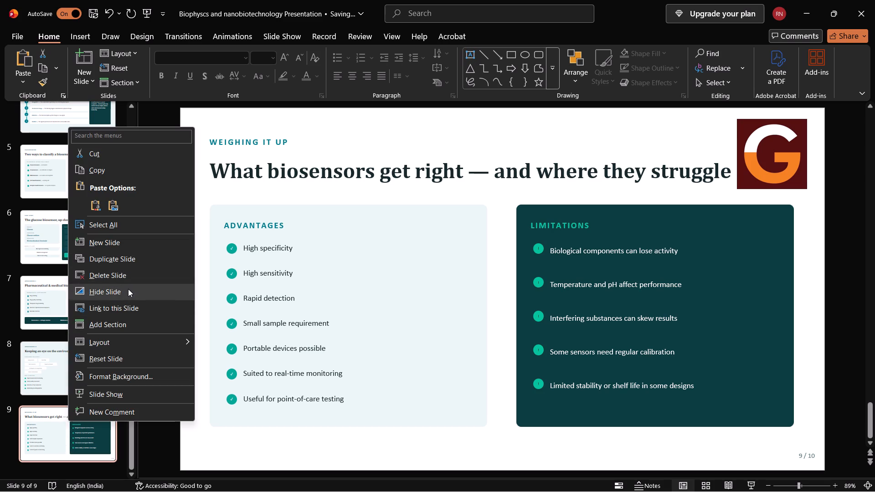
{"action": "left_click", "coordinate": [129, 244]}
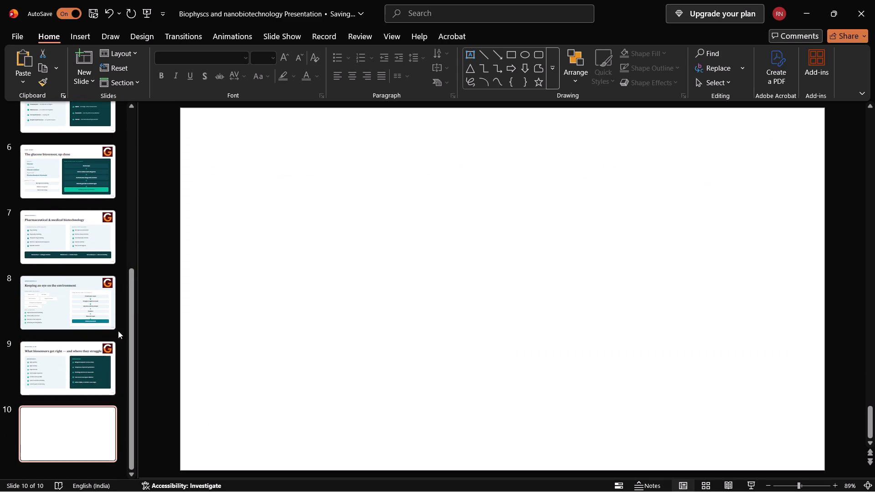
{"action": "left_click", "coordinate": [366, 238]}
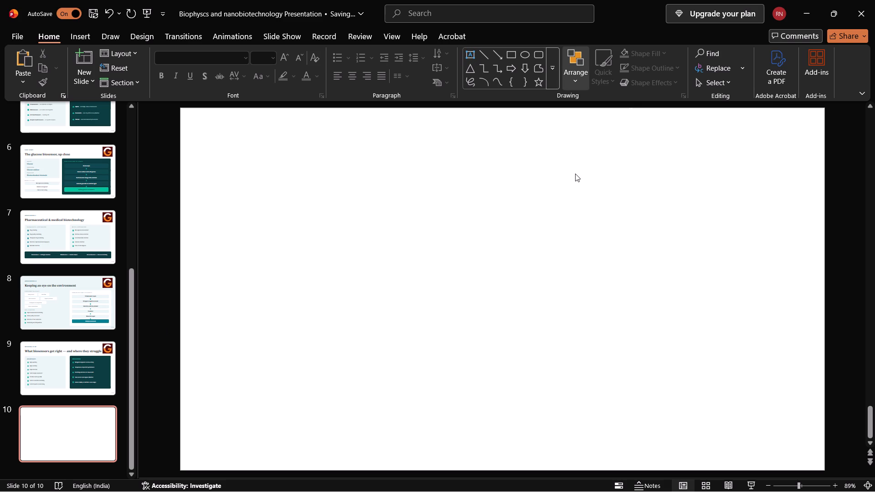
{"action": "key", "text": "ctrl+v"}
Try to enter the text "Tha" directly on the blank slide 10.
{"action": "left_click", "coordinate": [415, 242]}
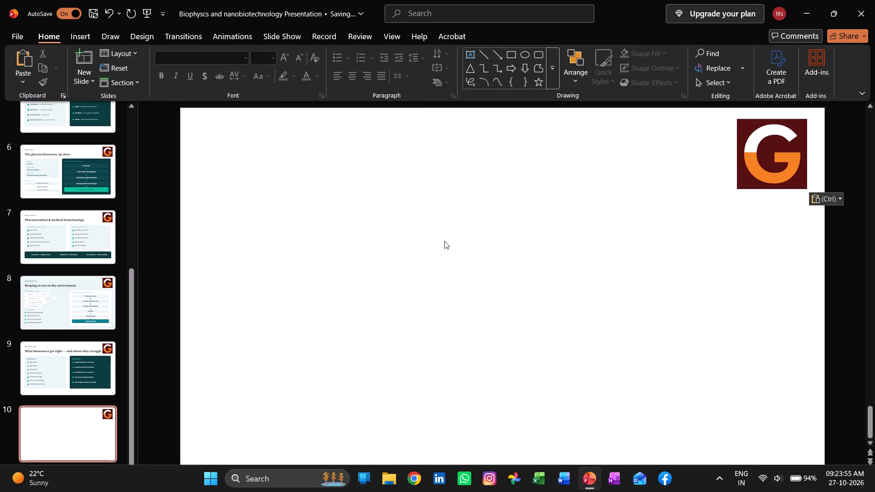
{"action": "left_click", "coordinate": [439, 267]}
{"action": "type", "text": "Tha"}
Switch to Chrome and run a Google image search for "thank image for ppt".
{"action": "left_click", "coordinate": [410, 483]}
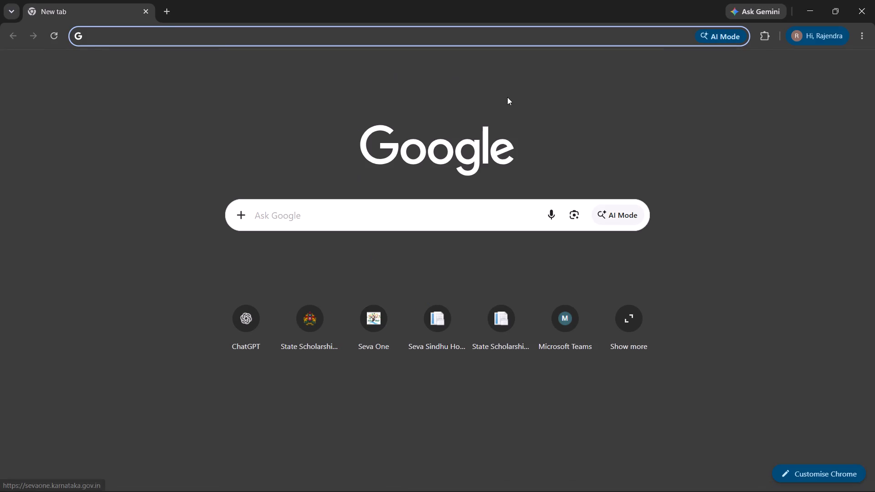
{"action": "type", "text": "tha"}
{"action": "type", "text": "nk"}
{"action": "key", "text": "Down"}
{"action": "key", "text": "Return"}
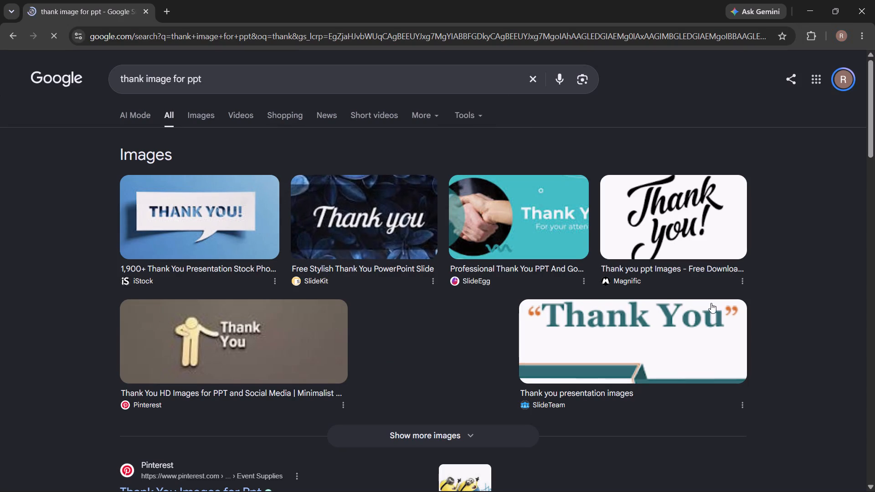
{"action": "scroll", "coordinate": [222, 338], "scroll_direction": "down", "scroll_amount": 4}
{"action": "scroll", "coordinate": [222, 338], "scroll_direction": "up", "scroll_amount": 3}
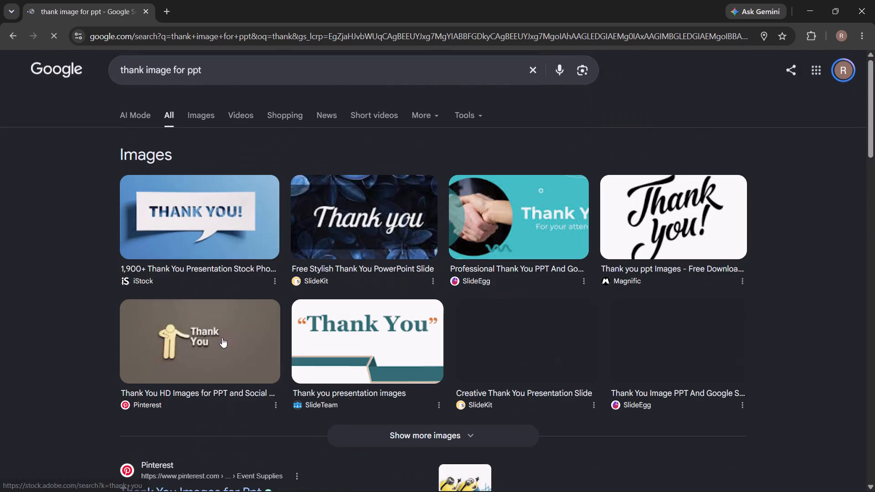
{"action": "left_click", "coordinate": [205, 102]}
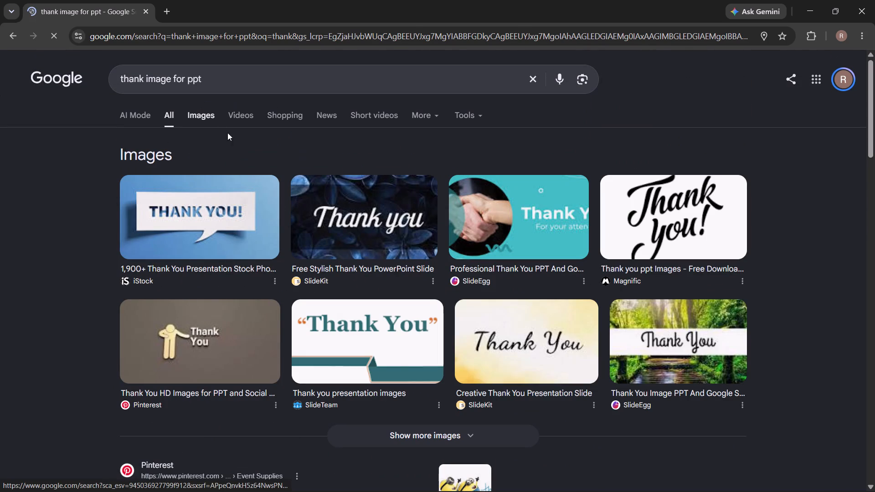
Copy the red 3D THANK YOU clipart from the image results and paste it onto slide 10 in PowerPoint.
{"action": "scroll", "coordinate": [310, 248], "scroll_direction": "down", "scroll_amount": 1}
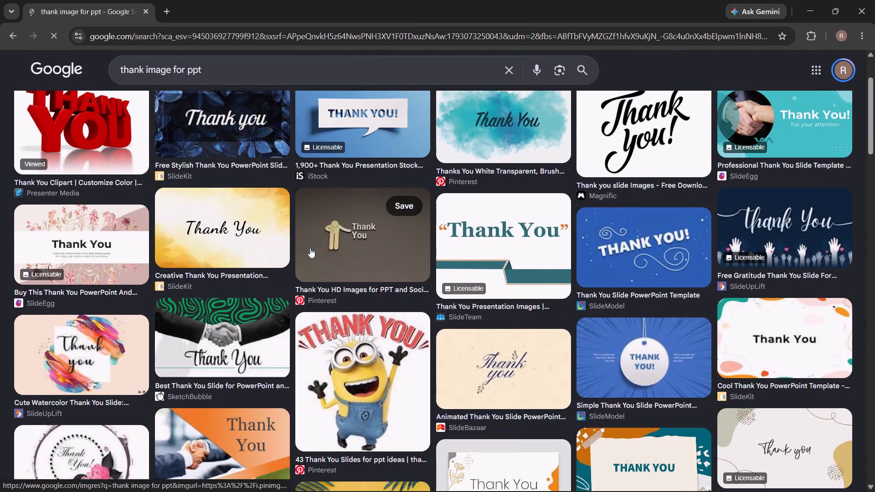
{"action": "scroll", "coordinate": [310, 248], "scroll_direction": "down", "scroll_amount": 6}
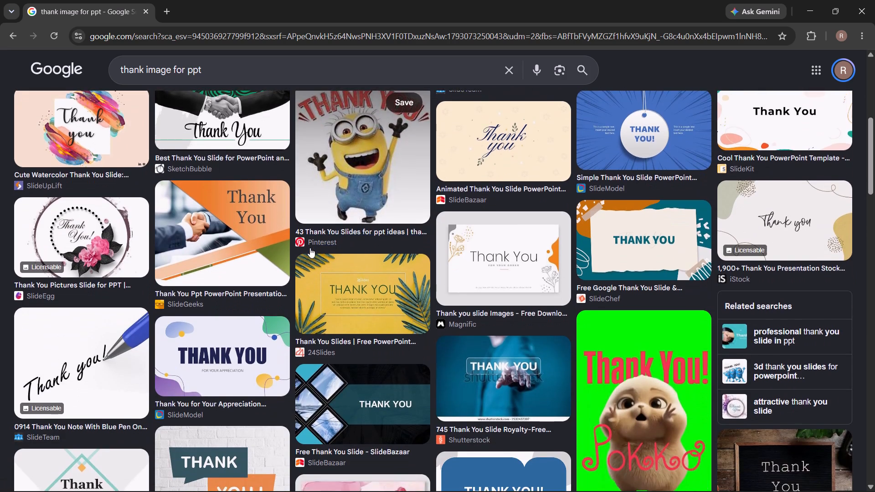
{"action": "scroll", "coordinate": [310, 248], "scroll_direction": "down", "scroll_amount": 3}
{"action": "scroll", "coordinate": [310, 248], "scroll_direction": "up", "scroll_amount": 2}
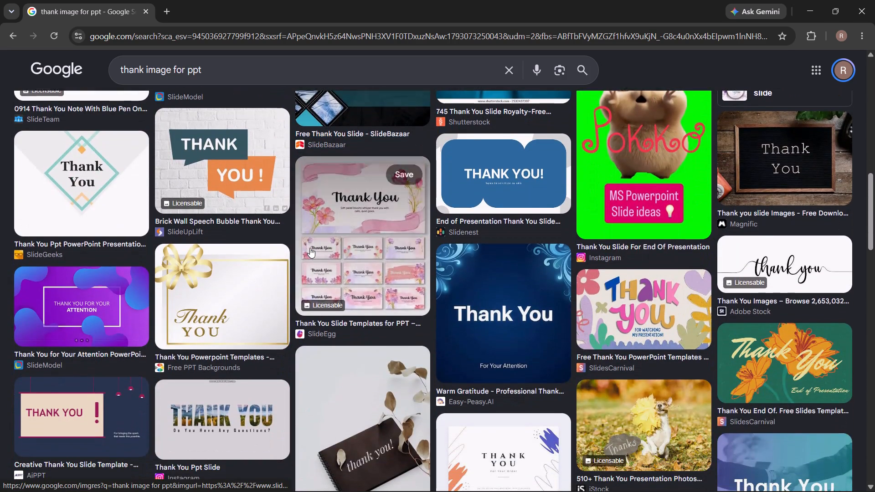
{"action": "scroll", "coordinate": [310, 248], "scroll_direction": "up", "scroll_amount": 2}
{"action": "right_click", "coordinate": [86, 205]}
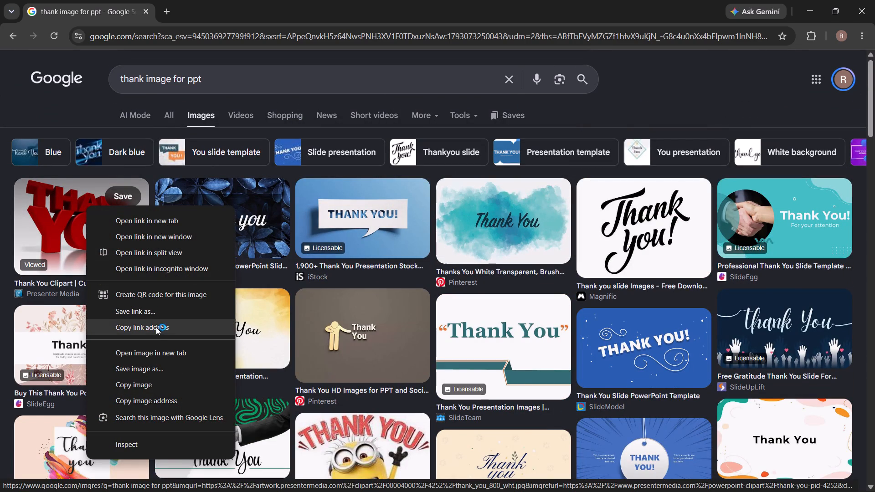
{"action": "left_click", "coordinate": [160, 380]}
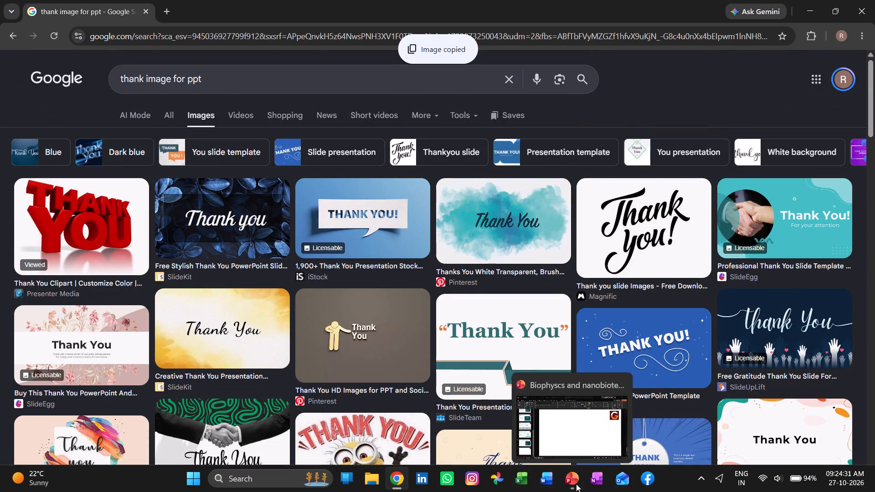
{"action": "left_click", "coordinate": [576, 484]}
{"action": "key", "text": "ctrl+v"}
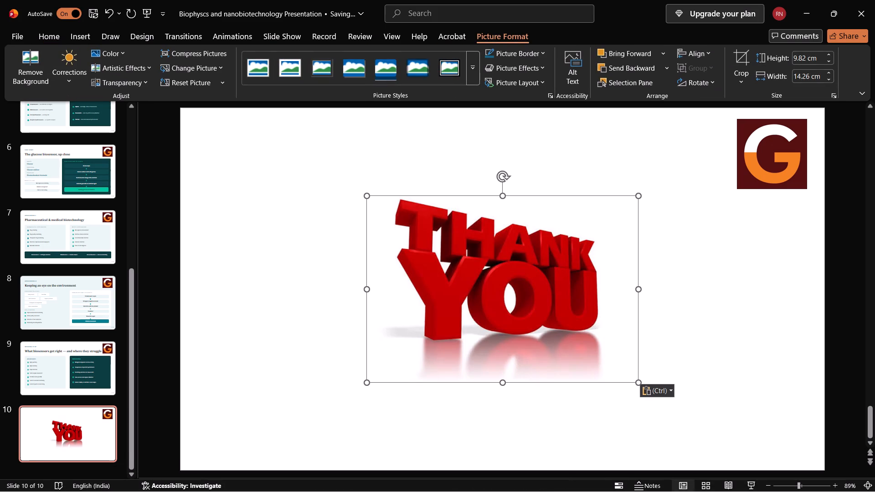
Enlarge the THANK YOU picture on slide 10 to about 26.4 cm wide and 18.2 cm high.
{"action": "left_click_drag", "start_coordinate": [367, 383], "coordinate": [180, 440]}
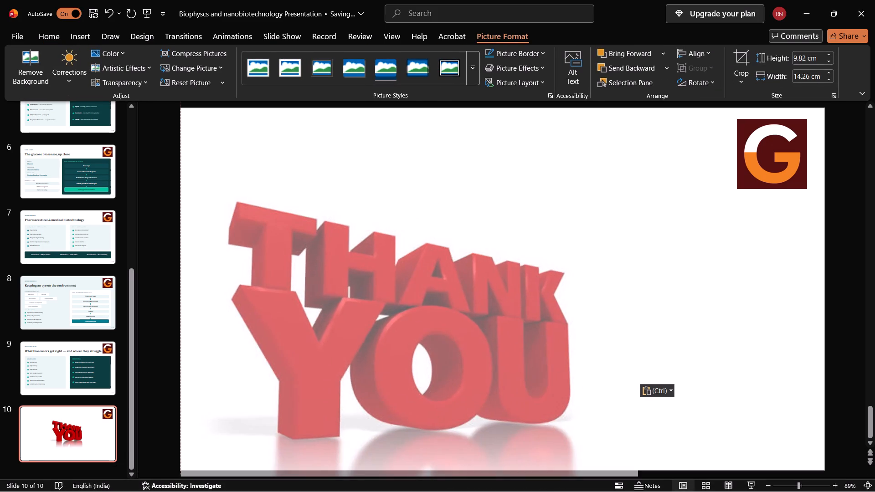
{"action": "left_click_drag", "start_coordinate": [180, 440], "coordinate": [243, 405]}
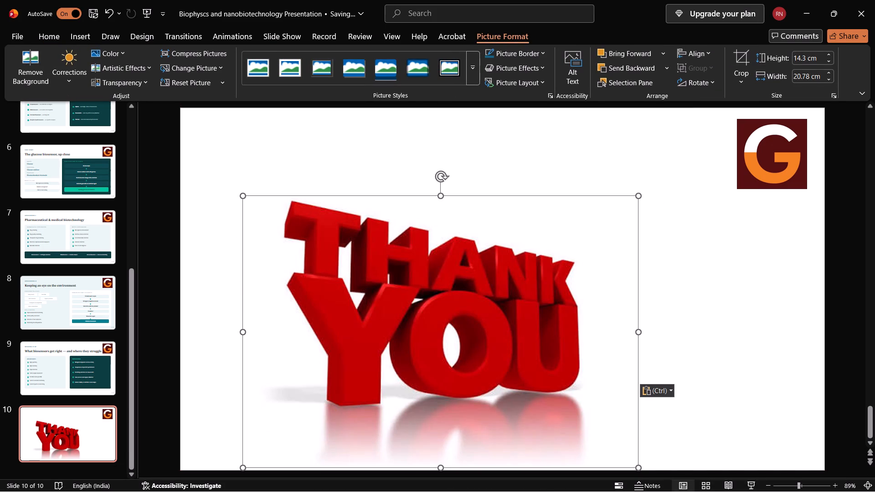
{"action": "left_click", "coordinate": [641, 200]}
{"action": "left_click_drag", "start_coordinate": [638, 196], "coordinate": [736, 133]}
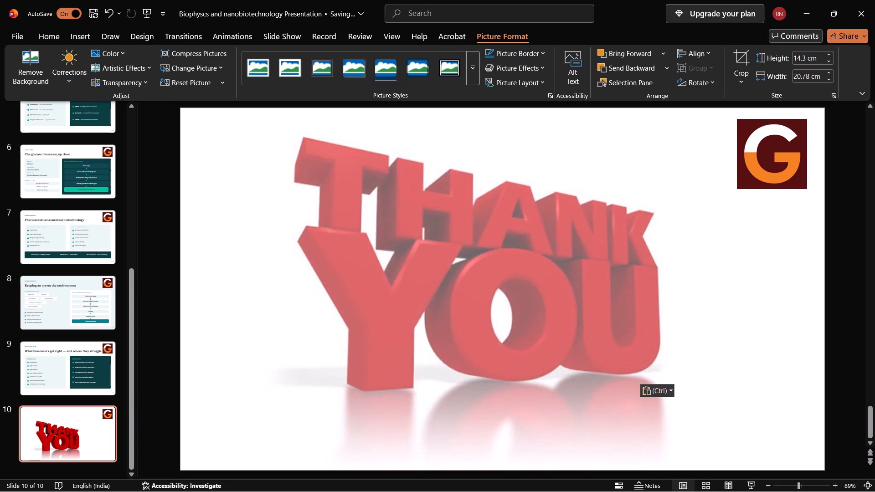
{"action": "left_click_drag", "start_coordinate": [736, 133], "coordinate": [766, 194]}
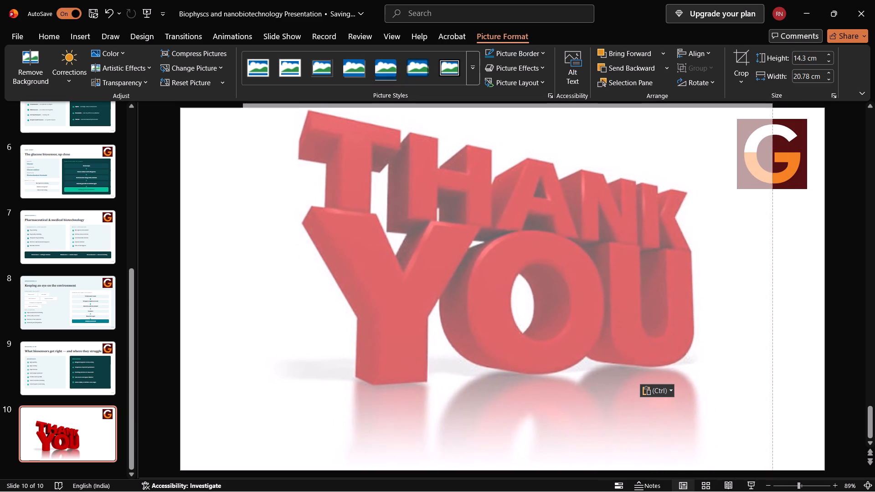
{"action": "left_click_drag", "start_coordinate": [766, 194], "coordinate": [746, 216]}
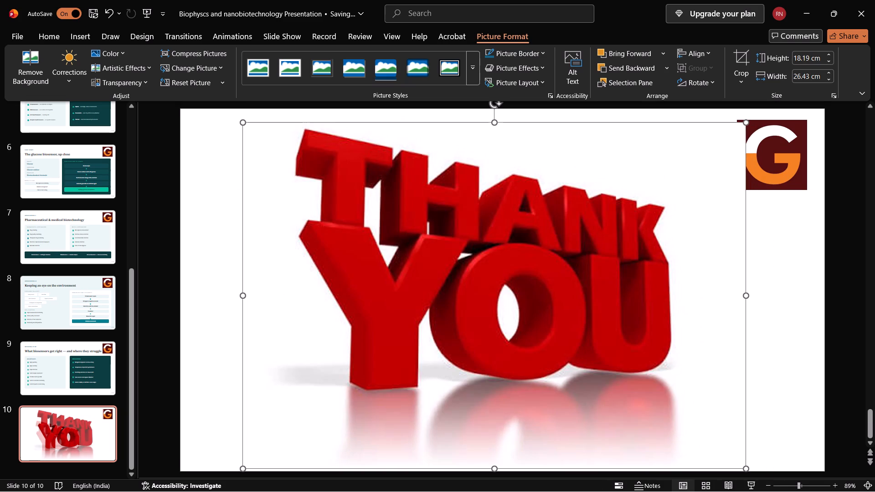
{"action": "left_click", "coordinate": [713, 207]}
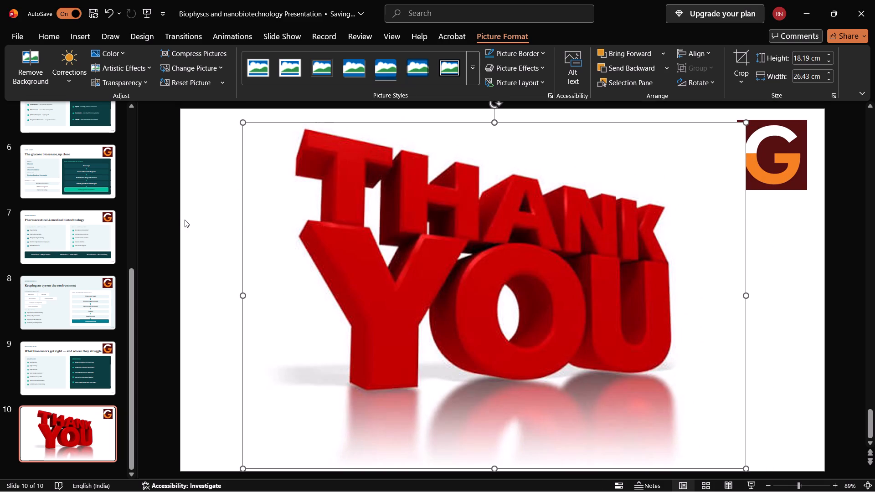
{"action": "left_click", "coordinate": [186, 218]}
On slide 1, replace the blank underline after "Presented by" with the presenter's name in plain text.
{"action": "scroll", "coordinate": [571, 332], "scroll_direction": "up", "scroll_amount": 8}
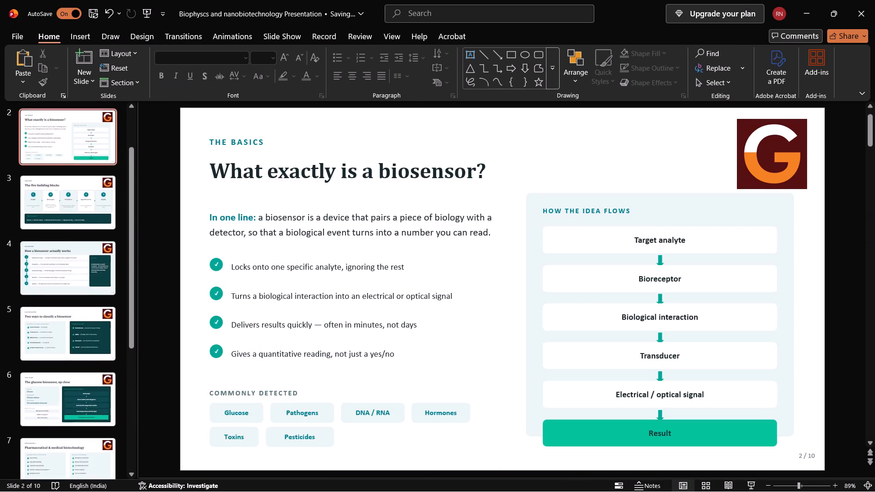
{"action": "scroll", "coordinate": [571, 332], "scroll_direction": "up", "scroll_amount": 4}
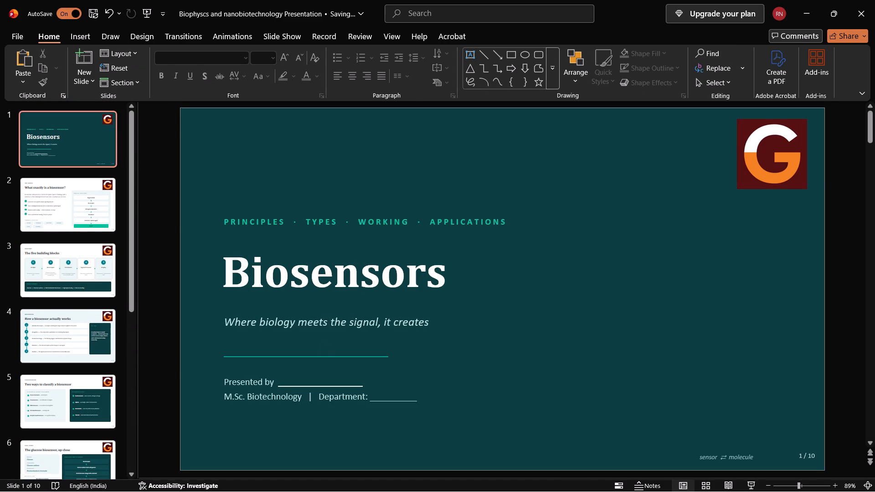
{"action": "left_click", "coordinate": [288, 380]}
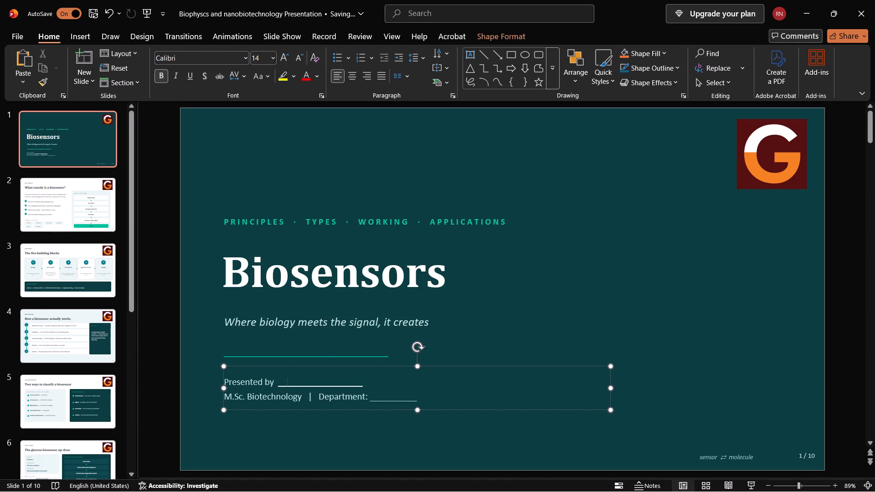
{"action": "type", "text": "Rae"}
{"action": "key", "text": "BackSpace"}
{"action": "key", "text": "BackSpace"}
{"action": "key", "text": "BackSpace"}
{"action": "key", "text": "BackSpace"}
{"action": "left_click", "coordinate": [362, 390]}
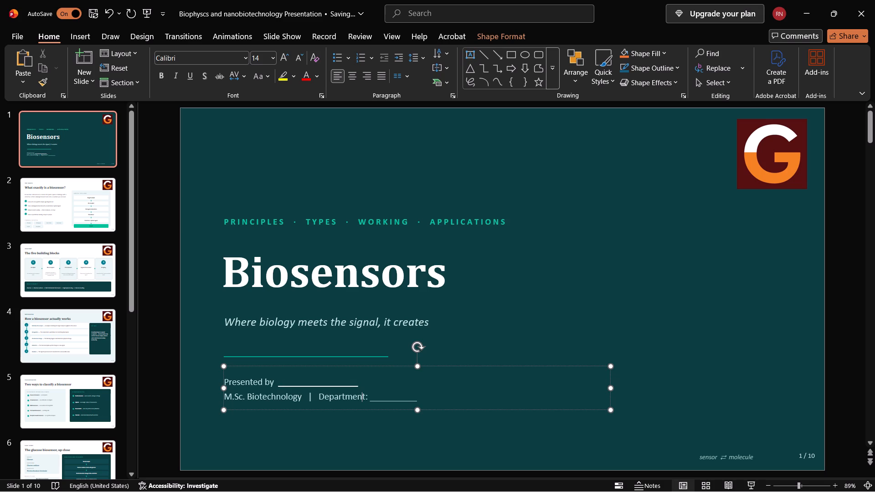
{"action": "left_click", "coordinate": [362, 382]}
{"action": "key", "text": "BackSpace"}
{"action": "key", "text": "BackSpace"}
{"action": "key", "text": "BackSpace"}
{"action": "key", "text": "BackSpace"}
{"action": "key", "text": "BackSpace"}
{"action": "key", "text": "BackSpace"}
{"action": "key", "text": "BackSpace"}
{"action": "key", "text": "BackSpace"}
{"action": "key", "text": "BackSpace"}
{"action": "key", "text": "BackSpace"}
{"action": "key", "text": "BackSpace"}
{"action": "key", "text": "BackSpace"}
{"action": "key", "text": "BackSpace"}
{"action": "key", "text": "BackSpace"}
{"action": "key", "text": "BackSpace"}
{"action": "key", "text": "BackSpace"}
{"action": "key", "text": "BackSpace"}
{"action": "key", "text": "BackSpace"}
{"action": "key", "text": "BackSpace"}
{"action": "key", "text": "BackSpace"}
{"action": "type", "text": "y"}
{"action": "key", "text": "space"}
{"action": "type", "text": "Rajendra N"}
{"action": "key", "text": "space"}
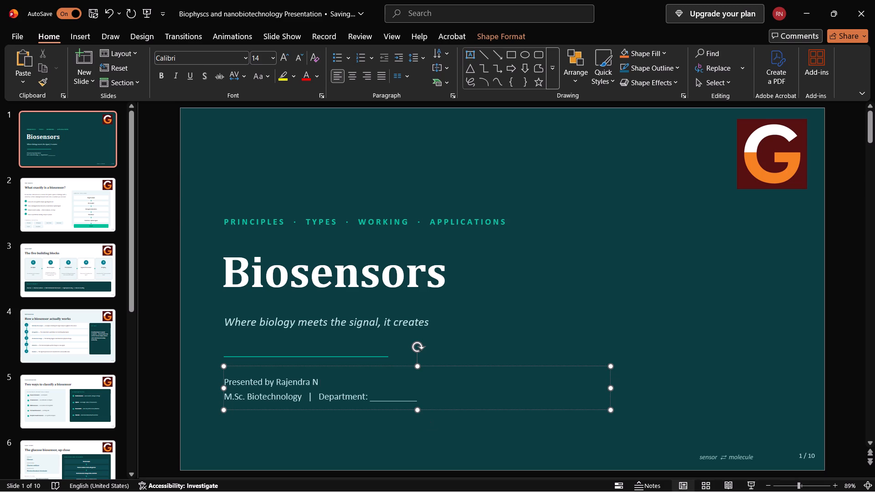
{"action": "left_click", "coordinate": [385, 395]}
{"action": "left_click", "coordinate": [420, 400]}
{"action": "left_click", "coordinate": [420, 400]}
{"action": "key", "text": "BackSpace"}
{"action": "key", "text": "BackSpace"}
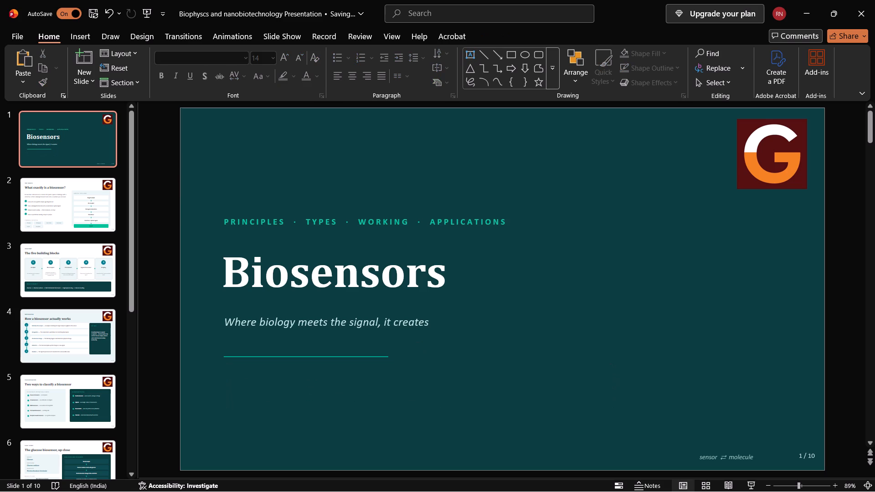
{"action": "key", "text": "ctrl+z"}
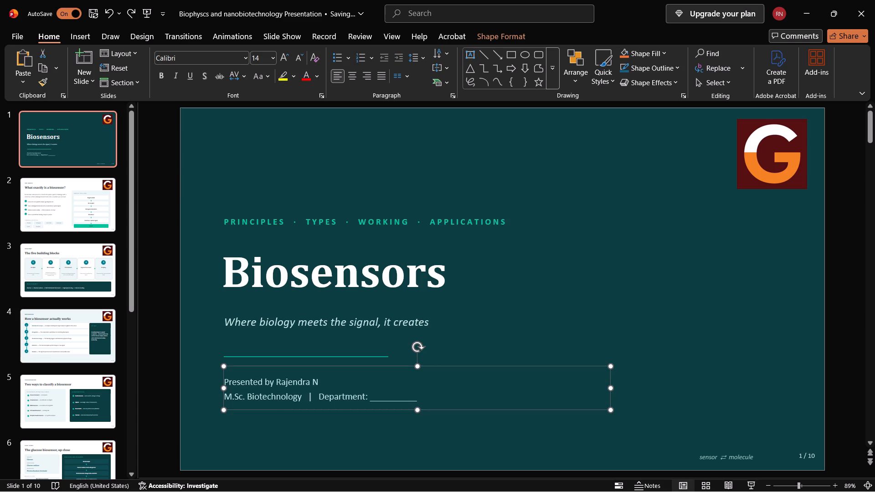
Remove the separator and the empty "Department:" field so that line reads only "M.Sc. Biotechnology".
{"action": "left_click", "coordinate": [416, 399]}
{"action": "key", "text": "BackSpace"}
{"action": "key", "text": "BackSpace"}
{"action": "key", "text": "BackSpace"}
{"action": "key", "text": "BackSpace"}
{"action": "key", "text": "BackSpace"}
{"action": "key", "text": "BackSpace"}
{"action": "key", "text": "BackSpace"}
{"action": "key", "text": "BackSpace"}
{"action": "key", "text": "BackSpace"}
{"action": "key", "text": "BackSpace"}
{"action": "key", "text": "BackSpace"}
{"action": "key", "text": "BackSpace"}
{"action": "key", "text": "BackSpace"}
{"action": "key", "text": "BackSpace"}
{"action": "key", "text": "BackSpace"}
{"action": "key", "text": "BackSpace"}
{"action": "key", "text": "BackSpace"}
{"action": "key", "text": "BackSpace"}
{"action": "key", "text": "BackSpace"}
{"action": "key", "text": "BackSpace"}
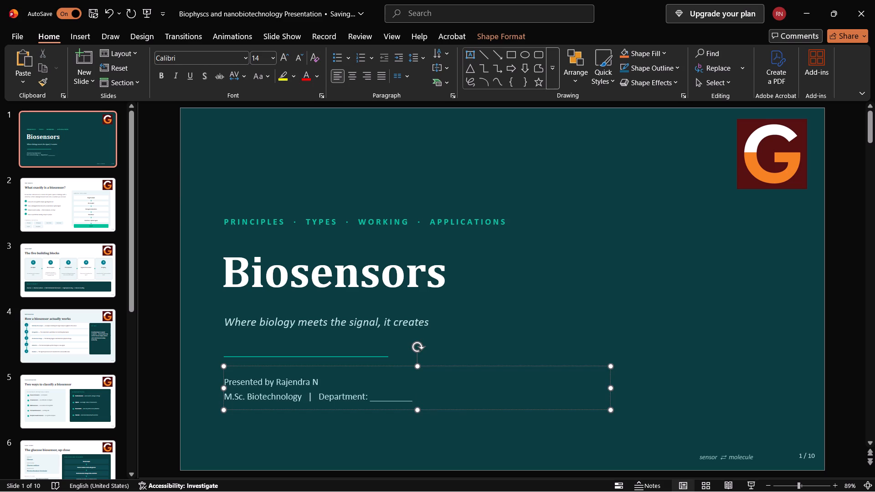
{"action": "key", "text": "BackSpace"}
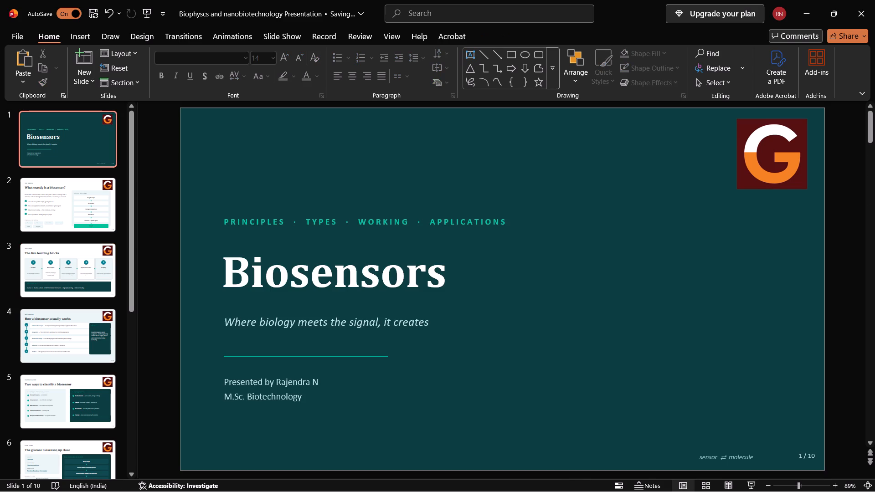
Move the "PRINCIPLES · TYPES · WORKING · APPLICATIONS" line slightly higher above the Biosensors title.
{"action": "left_click", "coordinate": [220, 221]}
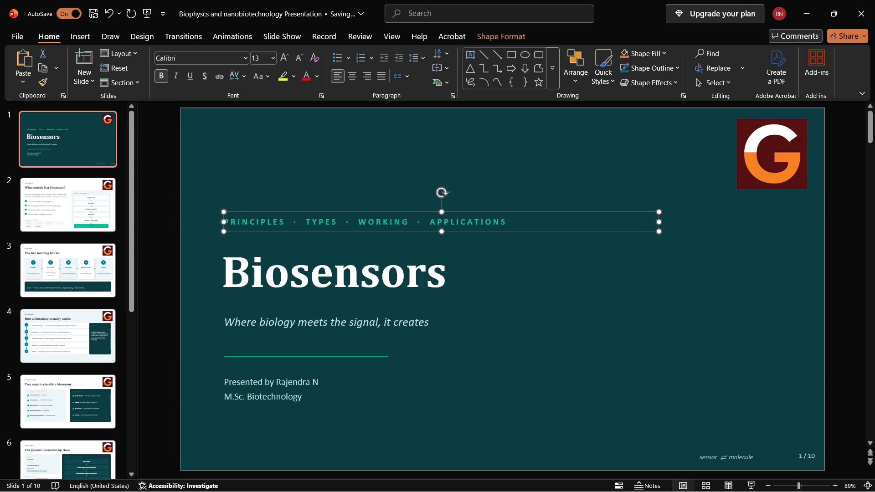
{"action": "left_click_drag", "start_coordinate": [245, 223], "coordinate": [244, 195]}
{"action": "left_click_drag", "start_coordinate": [257, 212], "coordinate": [252, 158]}
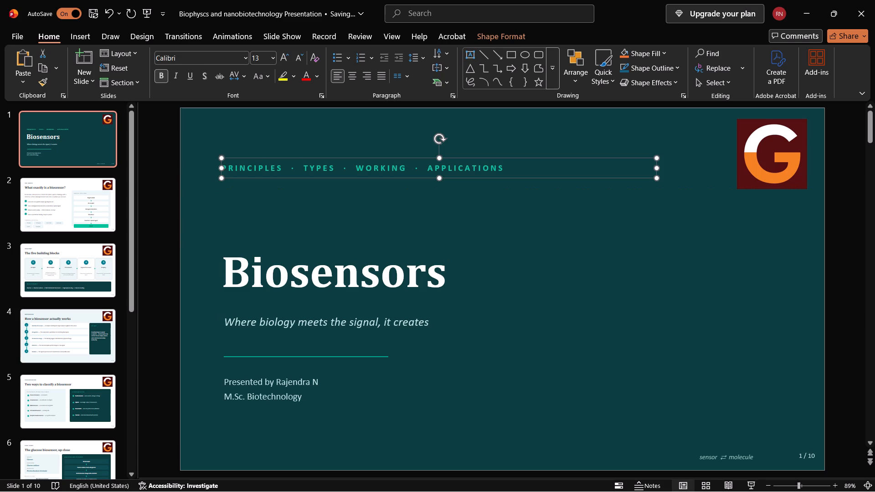
{"action": "left_click_drag", "start_coordinate": [274, 161], "coordinate": [281, 202]}
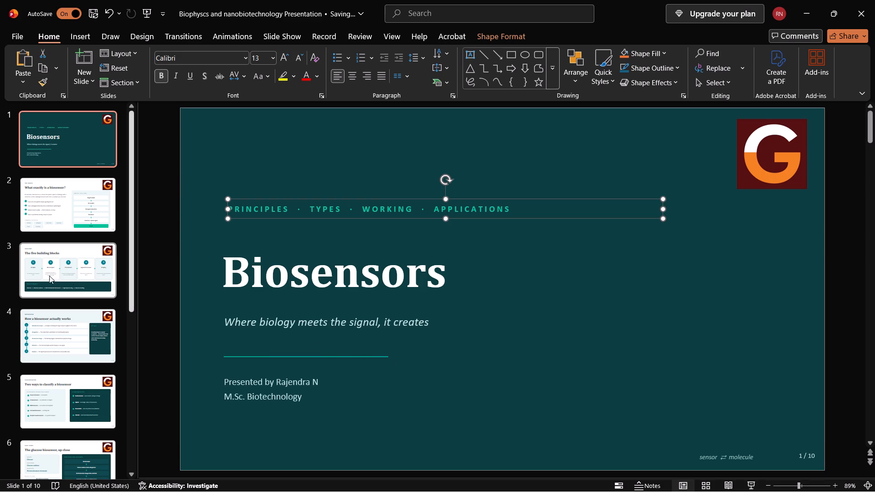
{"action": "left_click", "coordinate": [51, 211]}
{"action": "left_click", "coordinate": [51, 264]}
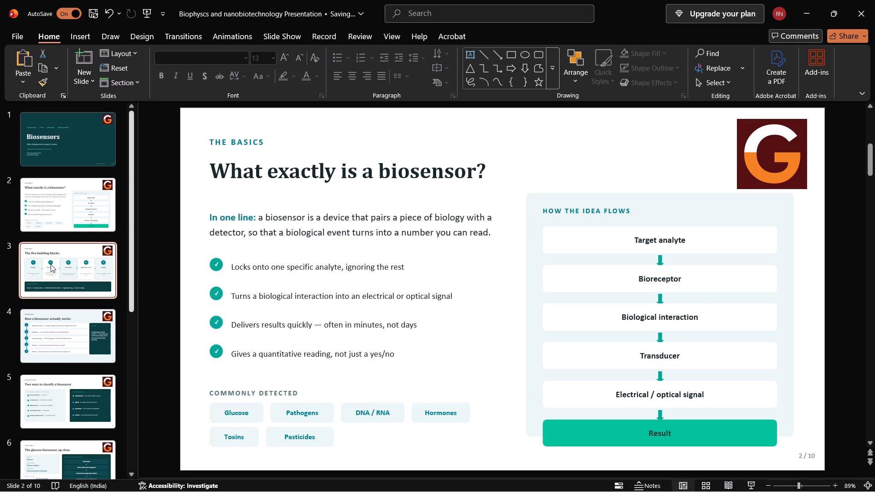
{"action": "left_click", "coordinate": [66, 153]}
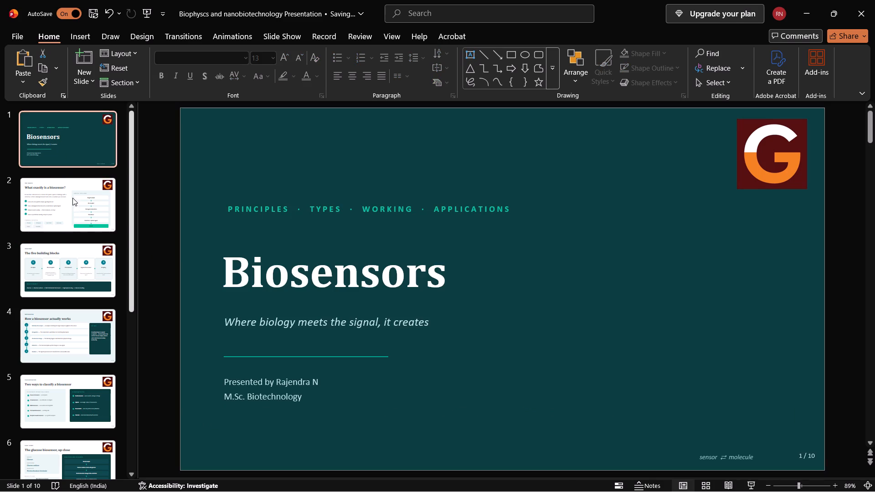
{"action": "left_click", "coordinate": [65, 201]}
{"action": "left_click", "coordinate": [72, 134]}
Delete the subtitle "Where biology meets the signal, it creates" and the thin divider line beneath it from slide 1.
{"action": "left_click", "coordinate": [390, 355]}
{"action": "left_click", "coordinate": [384, 355]}
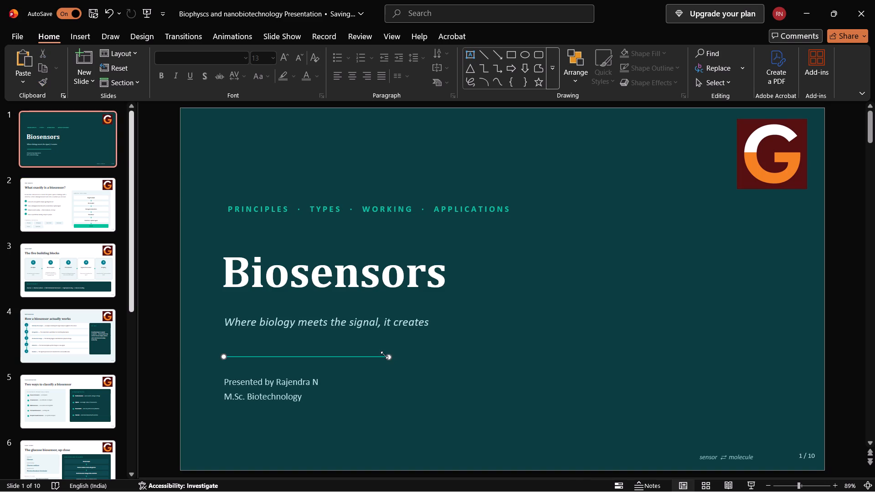
{"action": "key", "text": "BackSpace"}
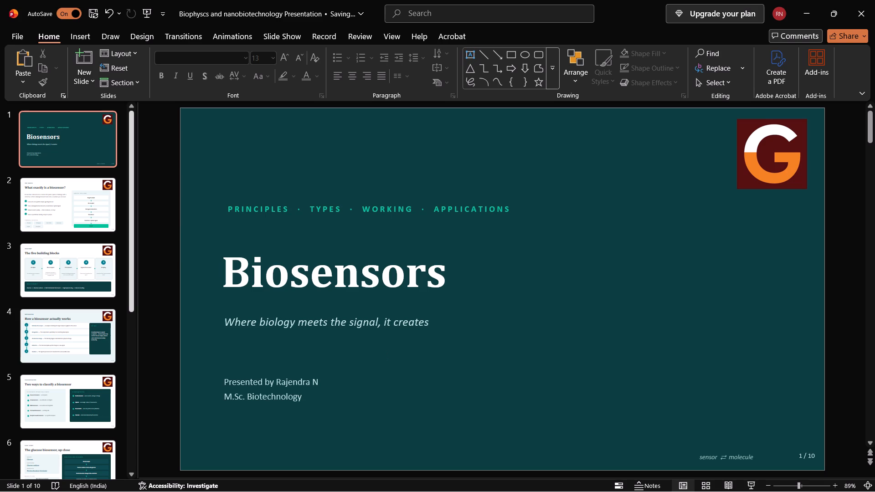
{"action": "left_click", "coordinate": [436, 321]}
{"action": "key", "text": "BackSpace"}
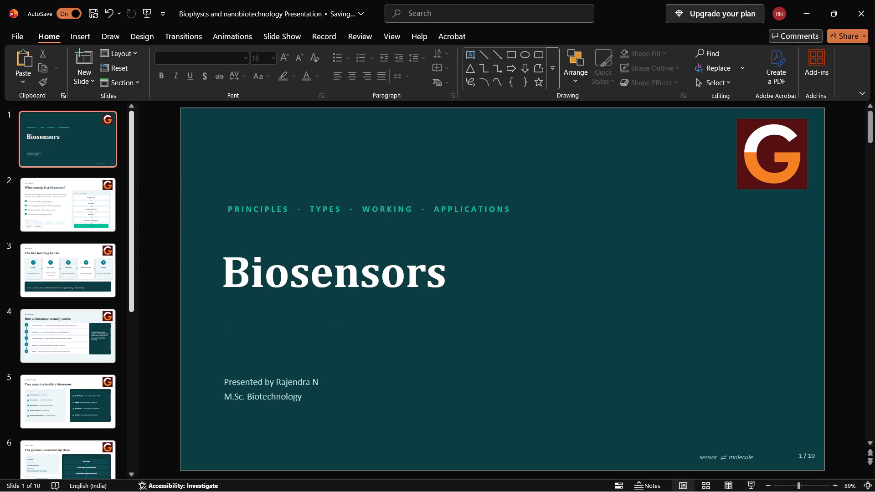
Move the text block with the presenter and "M.Sc. Biotechnology" up to just below the Biosensors title.
{"action": "left_click", "coordinate": [225, 383]}
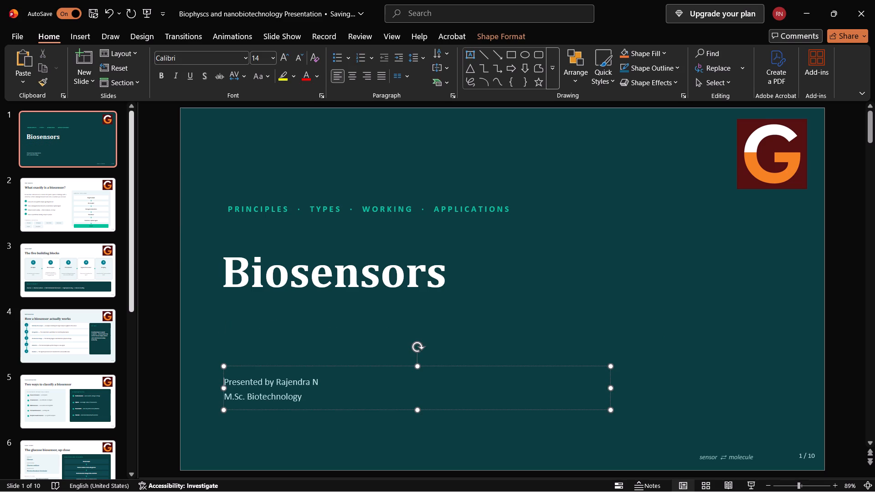
{"action": "key", "text": "Up"}
{"action": "key", "text": "Up"}
{"action": "key", "text": "Up"}
{"action": "left_click_drag", "start_coordinate": [222, 375], "coordinate": [225, 318]}
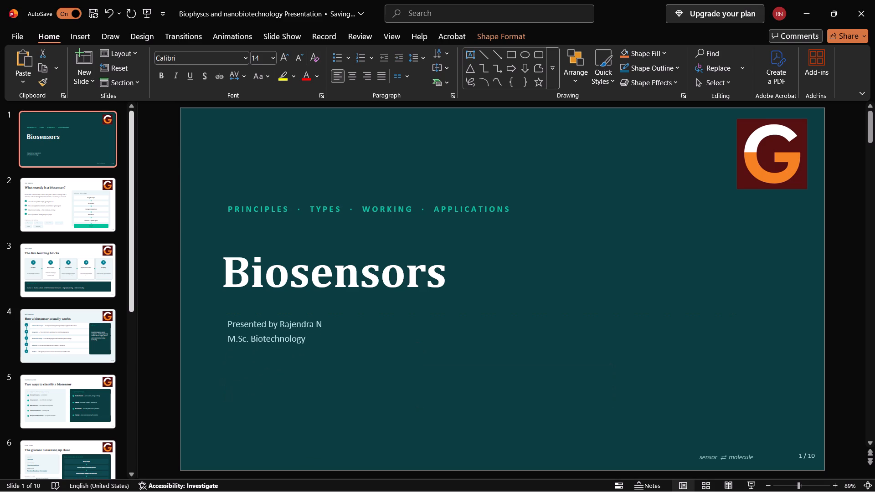
{"action": "left_click_drag", "start_coordinate": [225, 318], "coordinate": [225, 315]}
{"action": "left_click", "coordinate": [580, 250]}
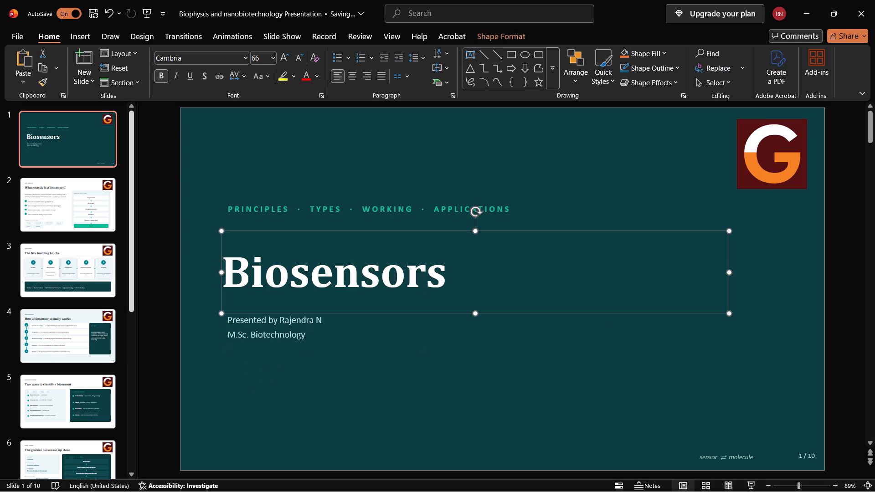
{"action": "left_click", "coordinate": [654, 154]}
Remove "exactly" from the slide 2 title so it reads "What is a biosensor?".
{"action": "left_click", "coordinate": [54, 211]}
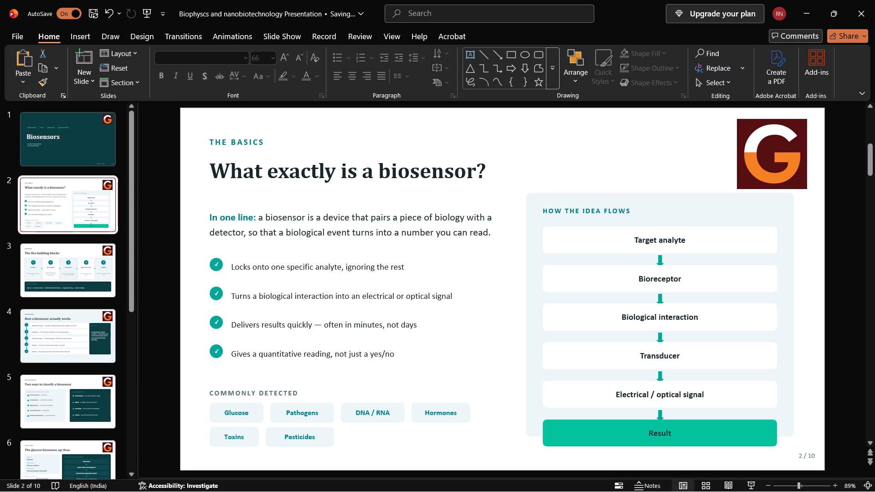
{"action": "left_click", "coordinate": [339, 174]}
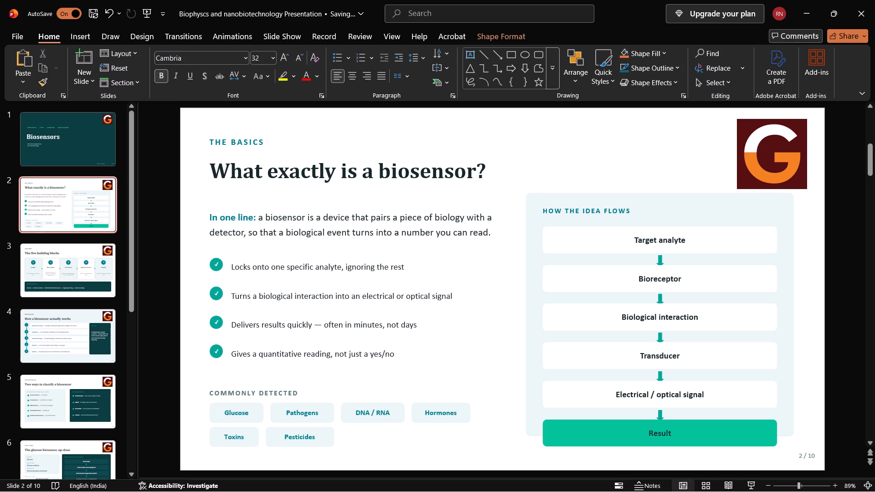
{"action": "key", "text": "BackSpace"}
{"action": "key", "text": "BackSpace"}
{"action": "key", "text": "BackSpace"}
{"action": "key", "text": "BackSpace"}
{"action": "key", "text": "BackSpace"}
{"action": "key", "text": "BackSpace"}
{"action": "key", "text": "BackSpace"}
{"action": "key", "text": "BackSpace"}
{"action": "key", "text": "BackSpace"}
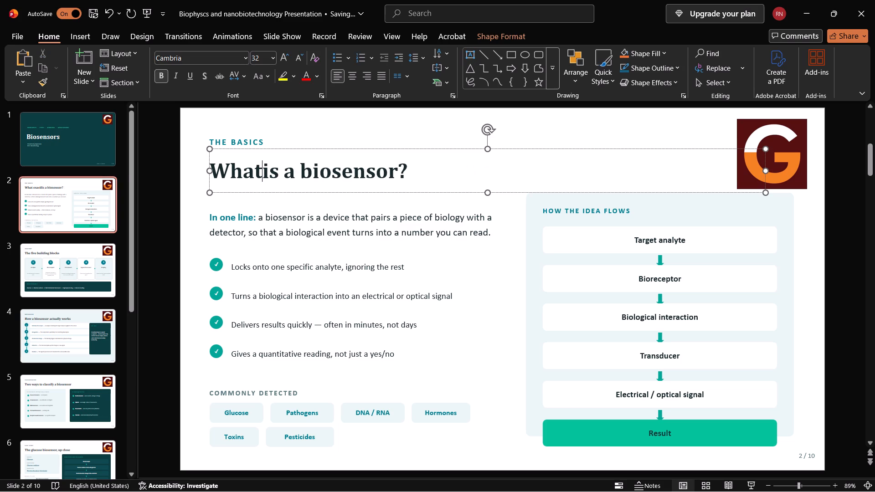
{"action": "key", "text": "space"}
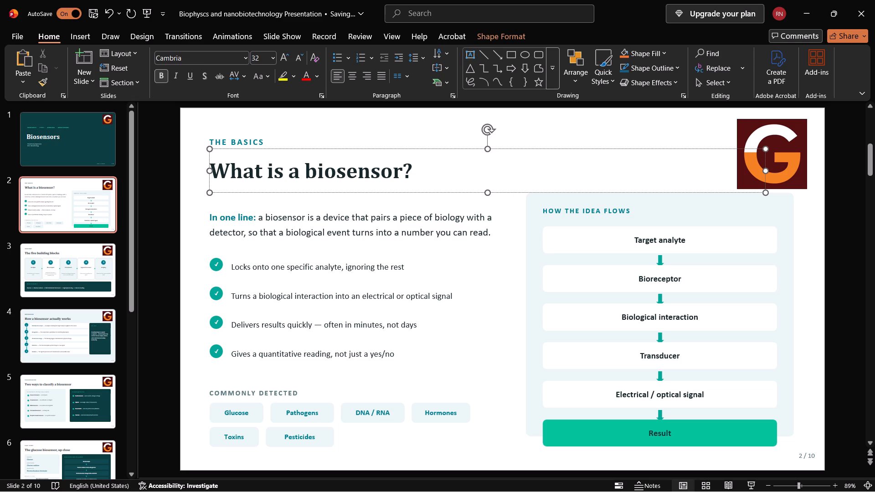
Delete the bold lead-in "In one line:" from the definition paragraph on slide 2.
{"action": "left_click", "coordinate": [256, 217]}
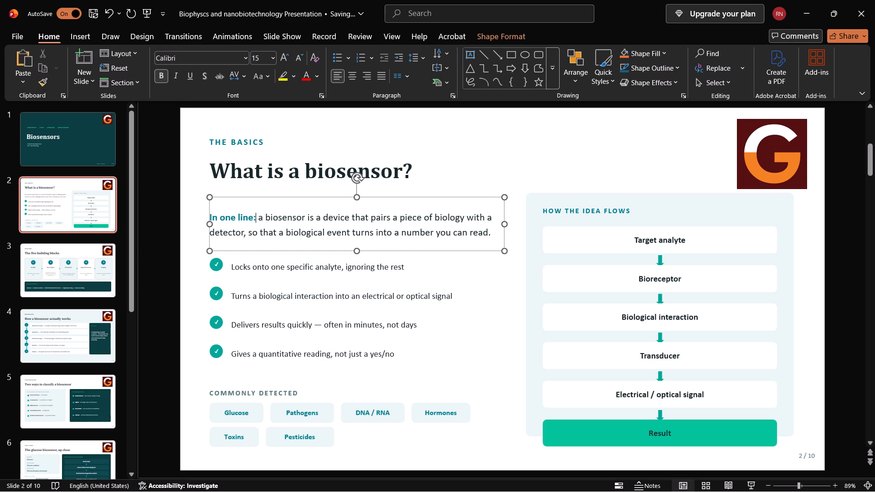
{"action": "key", "text": "BackSpace"}
{"action": "key", "text": "BackSpace"}
{"action": "key", "text": "BackSpace"}
{"action": "key", "text": "BackSpace"}
{"action": "key", "text": "BackSpace"}
{"action": "key", "text": "BackSpace"}
{"action": "key", "text": "BackSpace"}
{"action": "key", "text": "BackSpace"}
{"action": "key", "text": "BackSpace"}
{"action": "key", "text": "BackSpace"}
{"action": "key", "text": "BackSpace"}
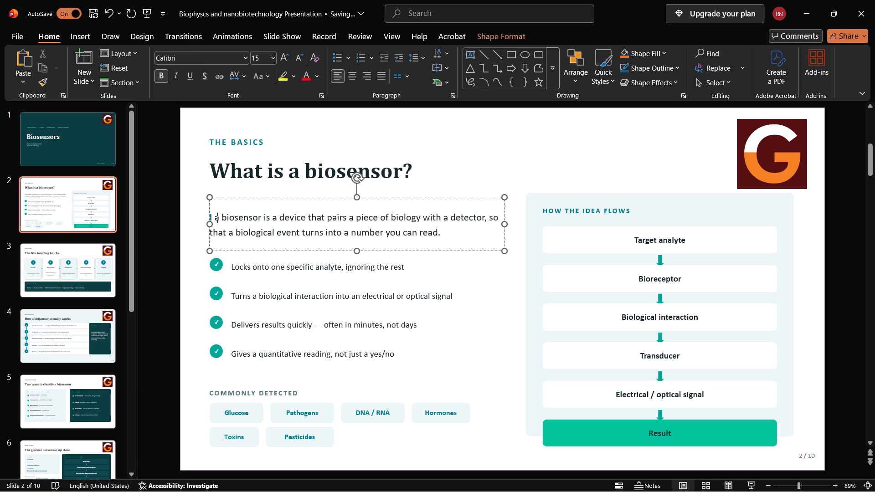
{"action": "key", "text": "BackSpace"}
{"action": "key", "text": "BackSpace"}
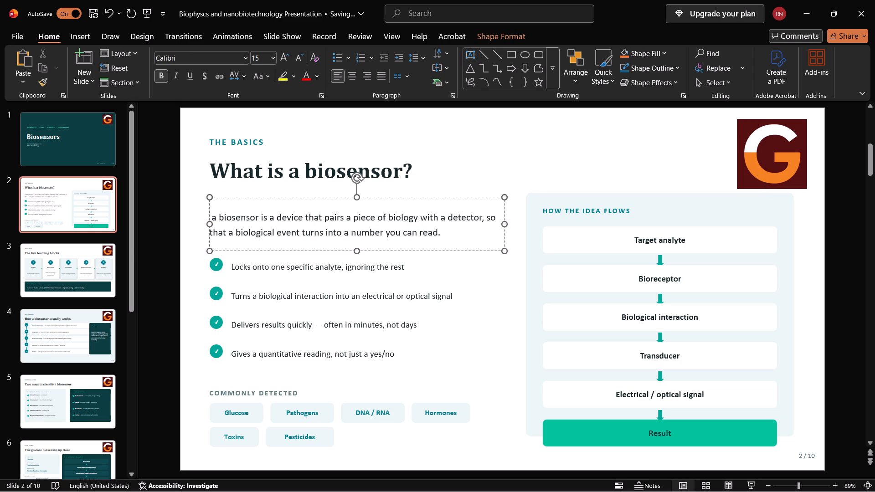
Remove the leading article "a" and extra space from the definition, and capitalise its first word as "Biosensor".
{"action": "left_click", "coordinate": [217, 217]}
{"action": "key", "text": "BackSpace"}
{"action": "key", "text": "BackSpace"}
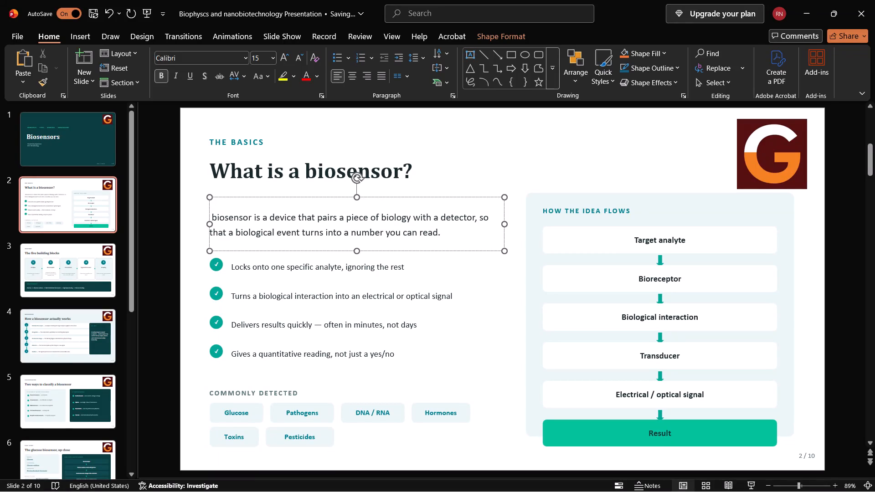
{"action": "key", "text": "BackSpace"}
{"action": "key", "text": "Right"}
{"action": "key", "text": "Right"}
{"action": "key", "text": "BackSpace"}
{"action": "key", "text": "BackSpace"}
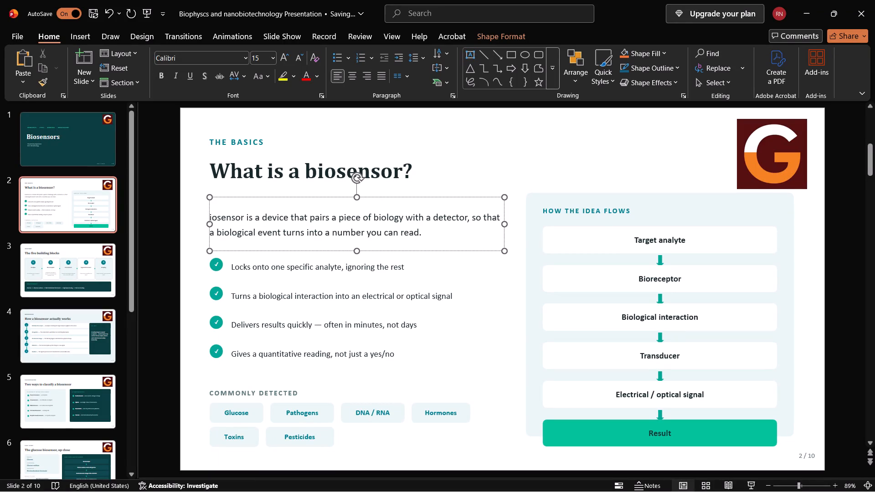
{"action": "key", "text": "shift+b"}
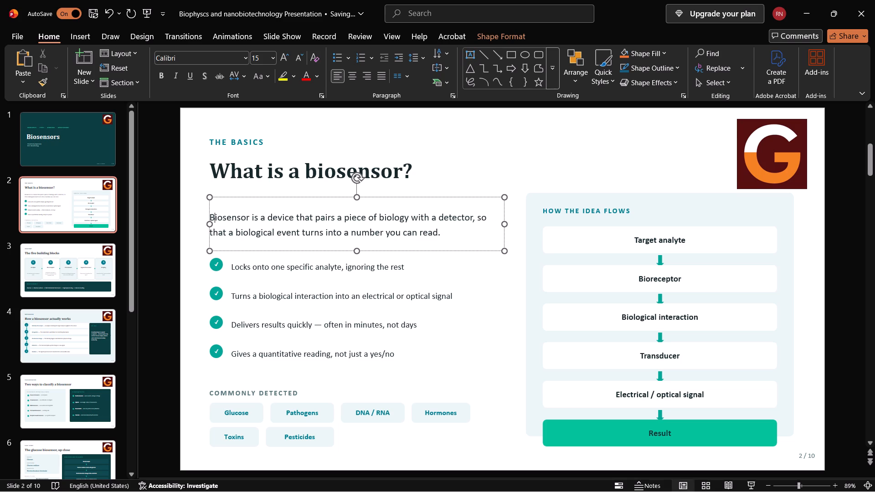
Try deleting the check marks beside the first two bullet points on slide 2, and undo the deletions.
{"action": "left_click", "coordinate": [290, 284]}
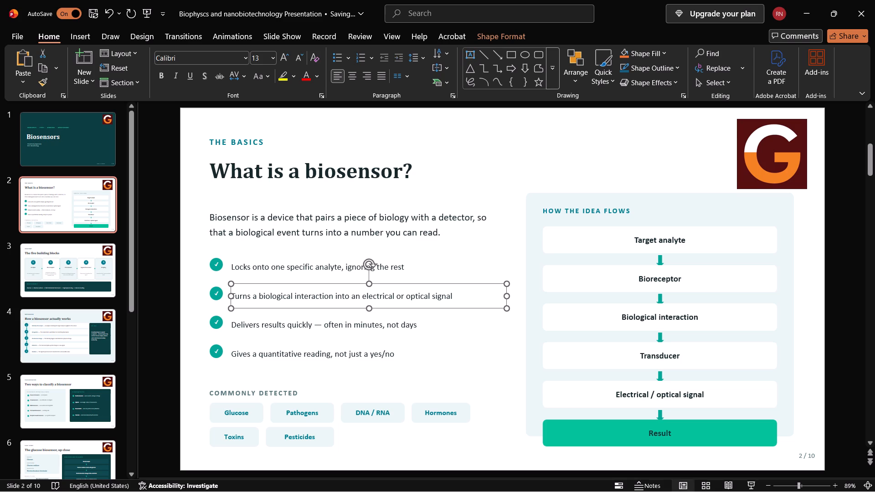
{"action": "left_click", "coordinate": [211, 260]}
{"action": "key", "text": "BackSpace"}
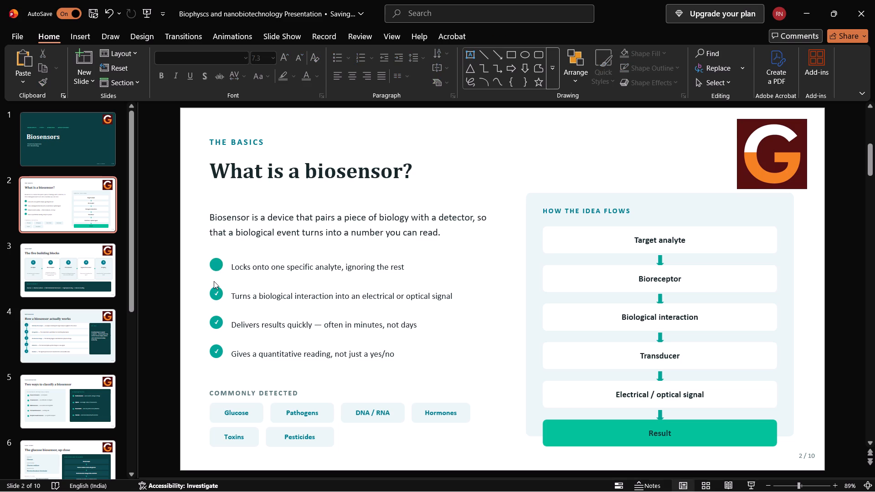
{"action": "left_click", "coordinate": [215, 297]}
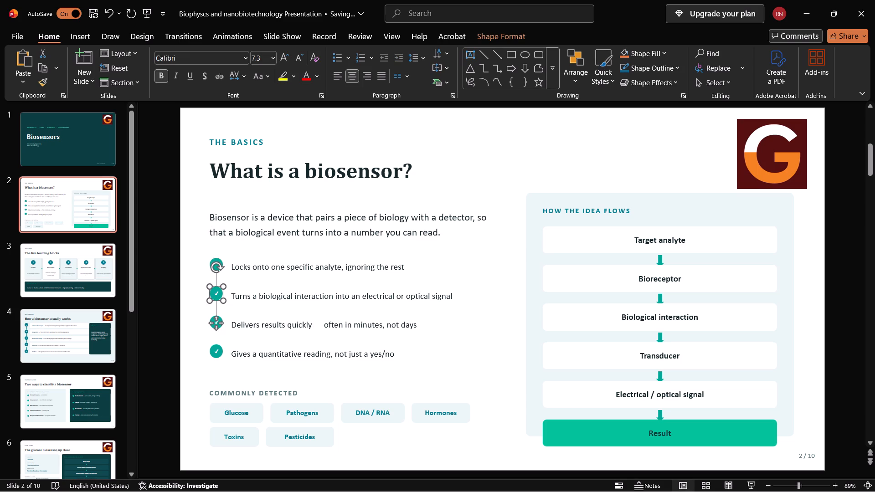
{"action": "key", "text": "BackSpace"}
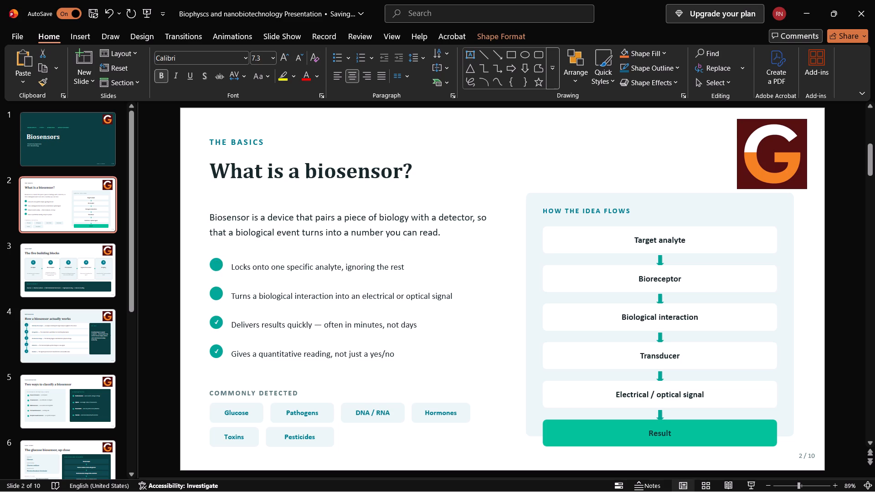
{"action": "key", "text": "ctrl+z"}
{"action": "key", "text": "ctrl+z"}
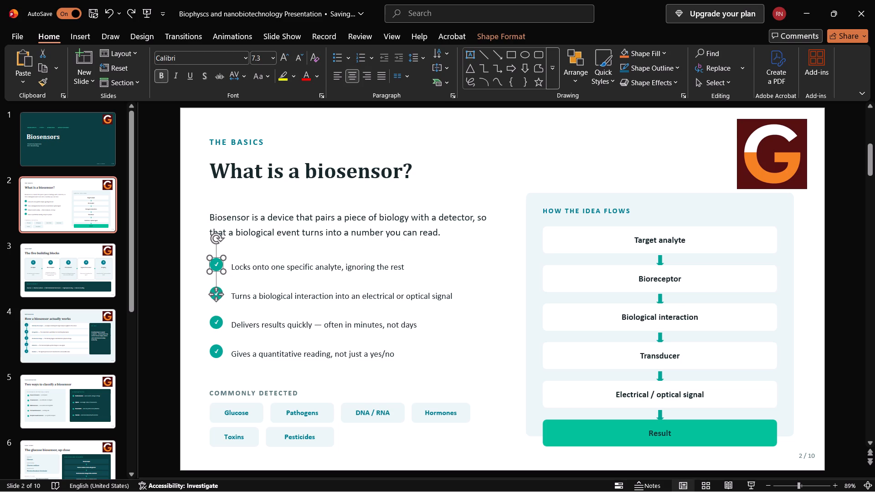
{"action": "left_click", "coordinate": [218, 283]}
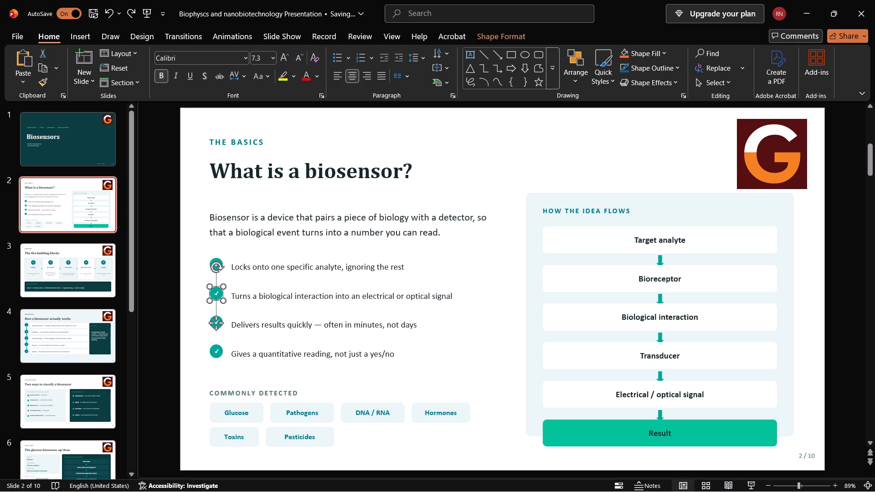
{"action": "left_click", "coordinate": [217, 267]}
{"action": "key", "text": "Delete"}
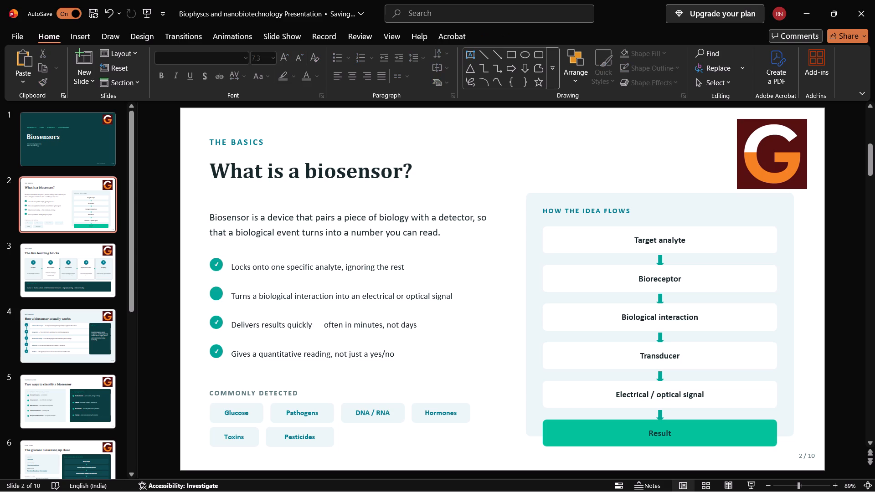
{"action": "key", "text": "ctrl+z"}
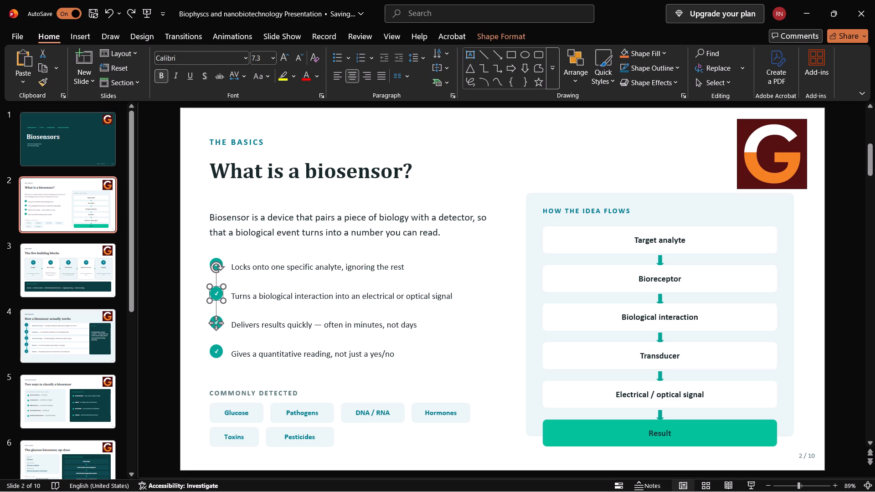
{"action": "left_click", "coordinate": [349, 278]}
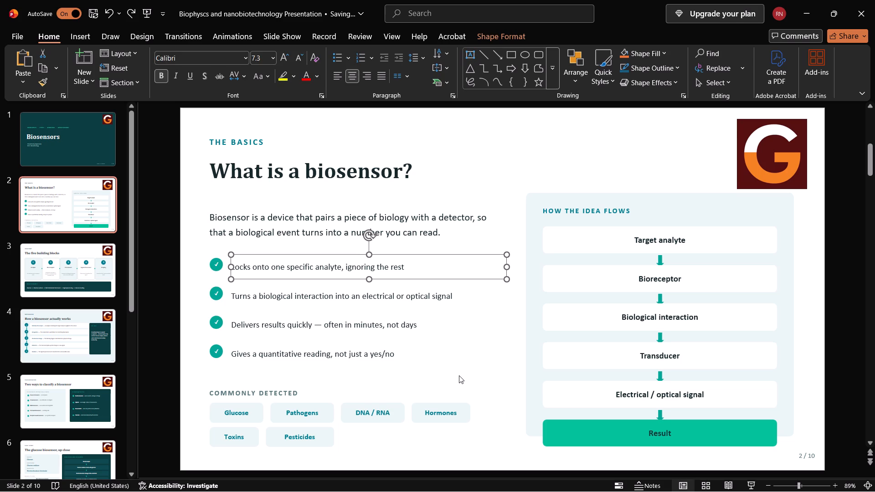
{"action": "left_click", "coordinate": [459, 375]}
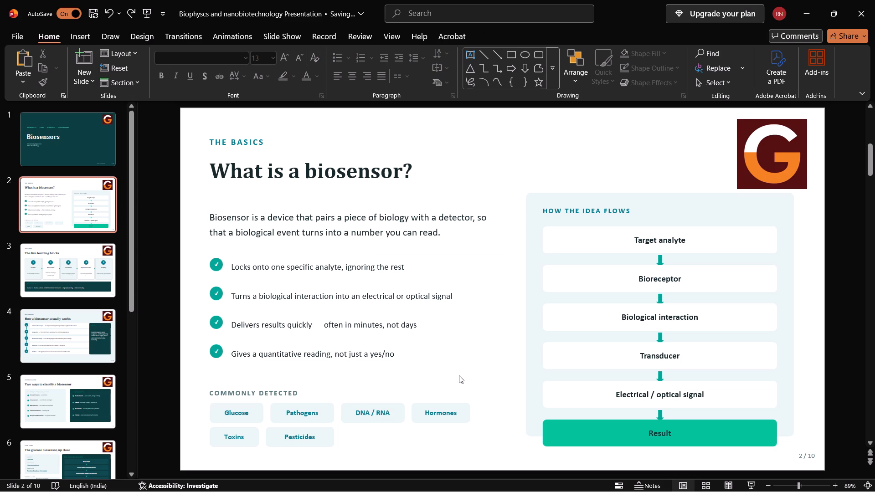
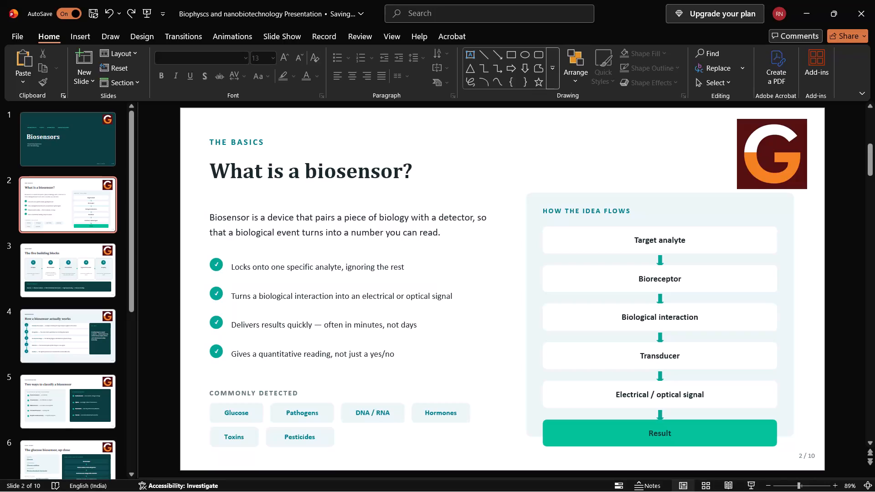
Delete "not days" from the end of the third bullet on slide 2, leaving "Delivers results quickly — often in minutes,".
{"action": "left_click", "coordinate": [420, 322]}
{"action": "left_click", "coordinate": [416, 326]}
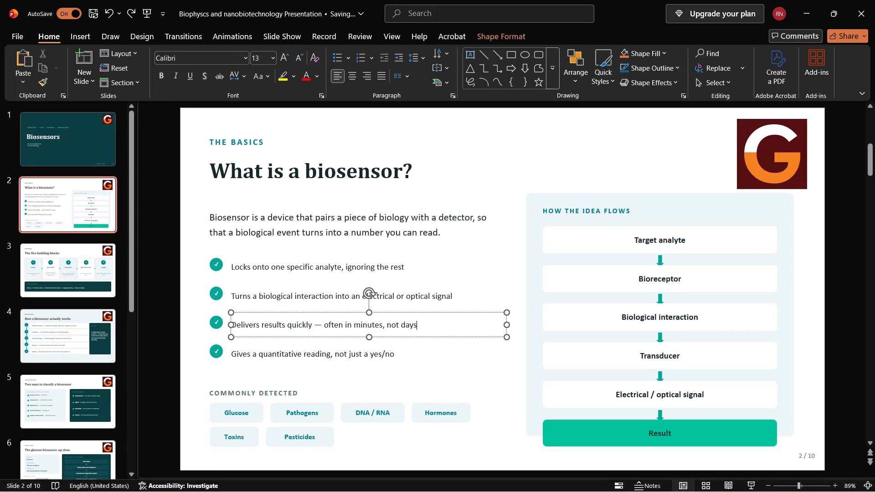
{"action": "key", "text": "BackSpace"}
{"action": "key", "text": "BackSpace"}
{"action": "key", "text": "BackSpace"}
{"action": "key", "text": "BackSpace"}
{"action": "key", "text": "BackSpace"}
{"action": "key", "text": "BackSpace"}
{"action": "key", "text": "BackSpace"}
{"action": "key", "text": "BackSpace"}
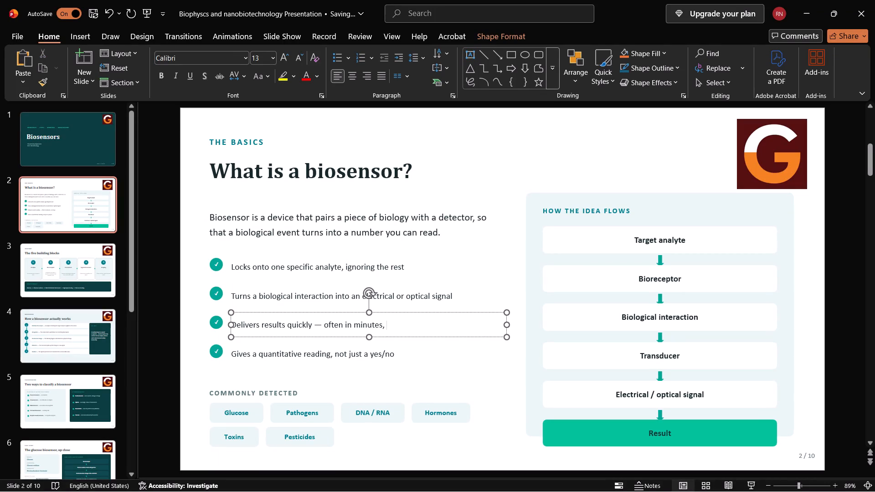
{"action": "key", "text": "BackSpace"}
Remove "WORKED" from the example box's label on slide 3 so it reads "EXAMPLE".
{"action": "scroll", "coordinate": [416, 326], "scroll_direction": "down", "scroll_amount": 2}
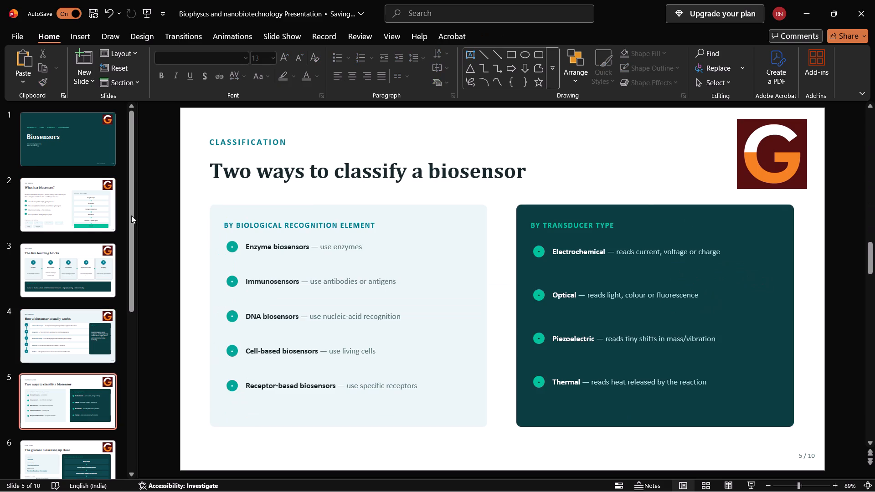
{"action": "left_click", "coordinate": [72, 204]}
{"action": "left_click", "coordinate": [55, 264]}
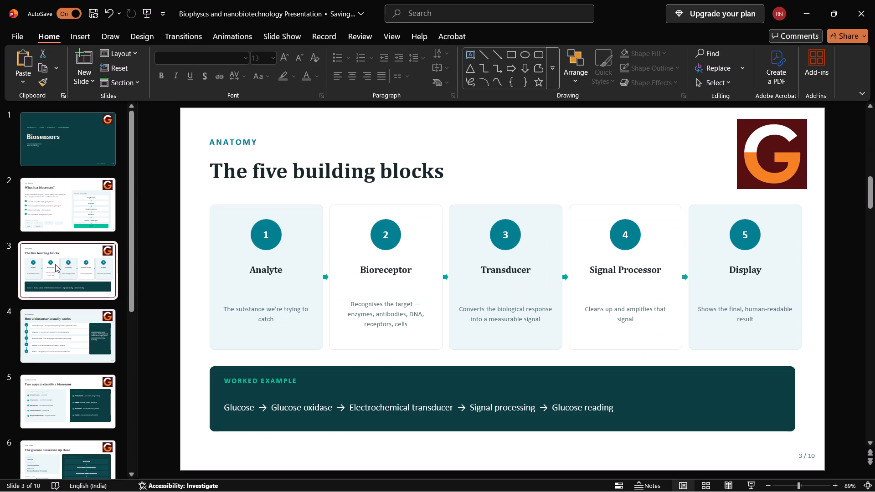
{"action": "left_click", "coordinate": [262, 383]}
{"action": "key", "text": "BackSpace"}
{"action": "key", "text": "BackSpace"}
{"action": "key", "text": "BackSpace"}
{"action": "key", "text": "BackSpace"}
{"action": "key", "text": "BackSpace"}
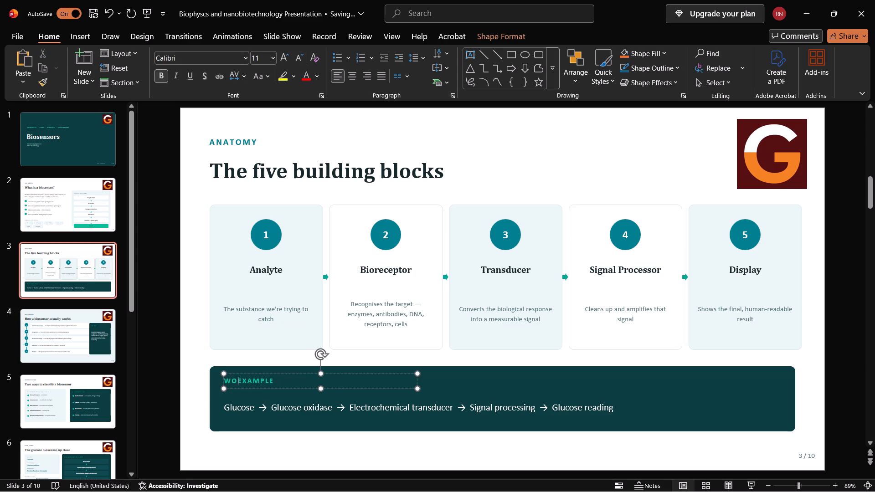
{"action": "key", "text": "BackSpace"}
{"action": "key", "text": "BackSpace"}
{"action": "key", "text": "BackSpace"}
Review the wording and layout of slides 4, 5, 6 and 9, and look back over the opening slides.
{"action": "left_click", "coordinate": [74, 347]}
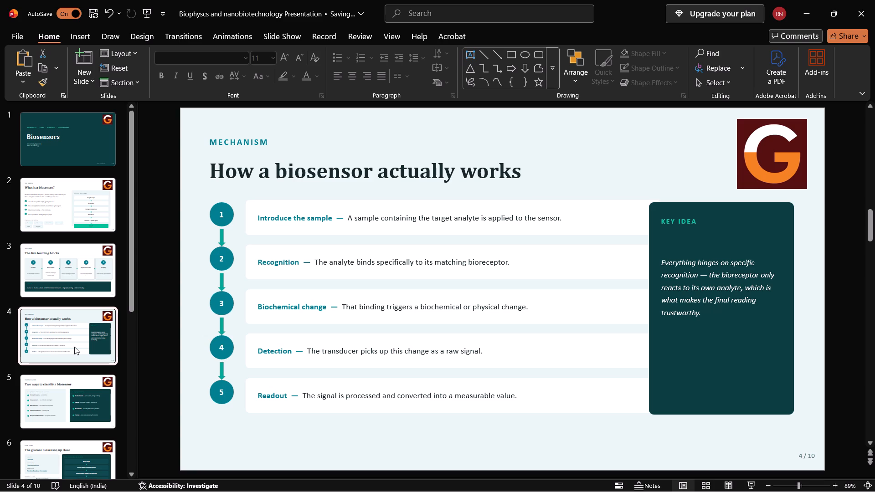
{"action": "key", "text": "Down"}
{"action": "key", "text": "Up"}
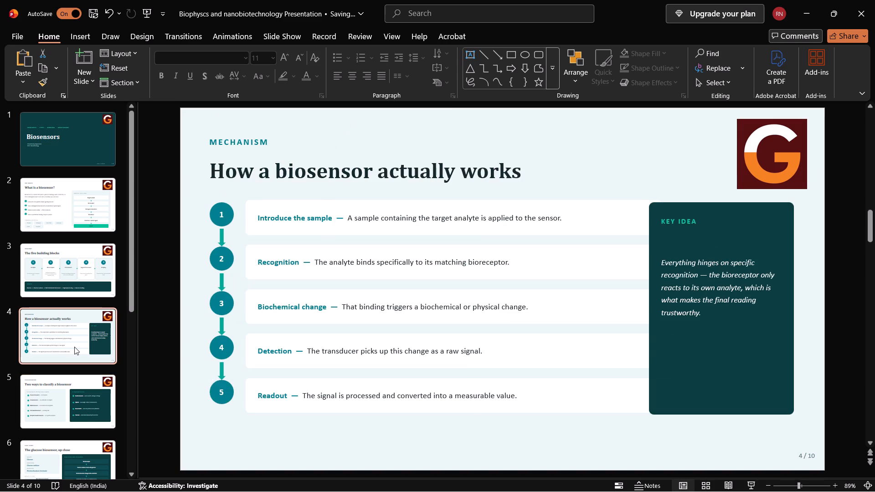
{"action": "key", "text": "Down"}
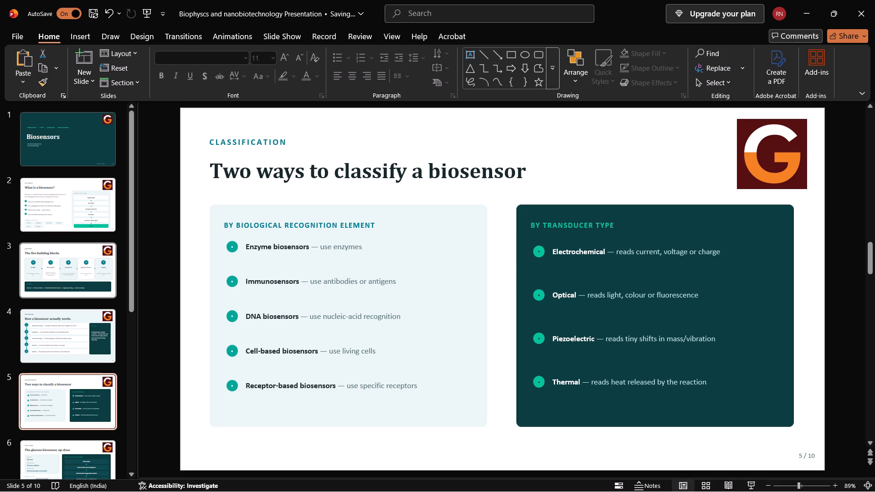
{"action": "left_click", "coordinate": [569, 252]}
{"action": "left_click", "coordinate": [448, 281]}
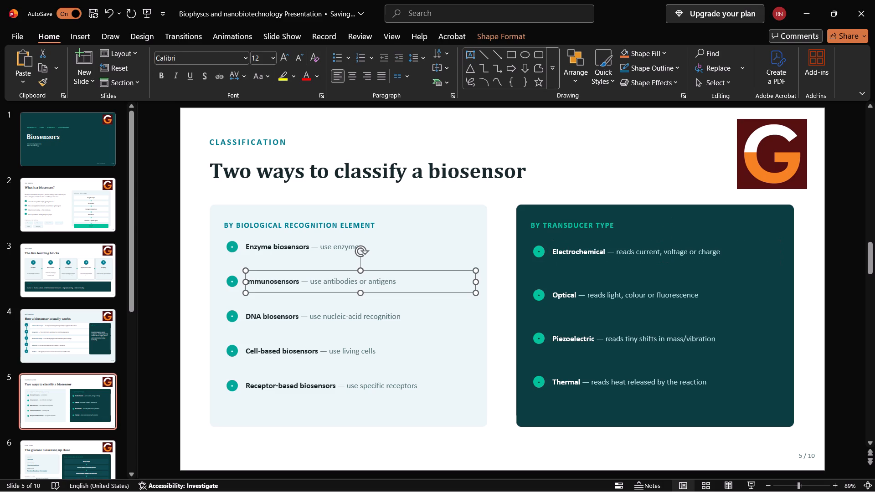
{"action": "left_click", "coordinate": [444, 221]}
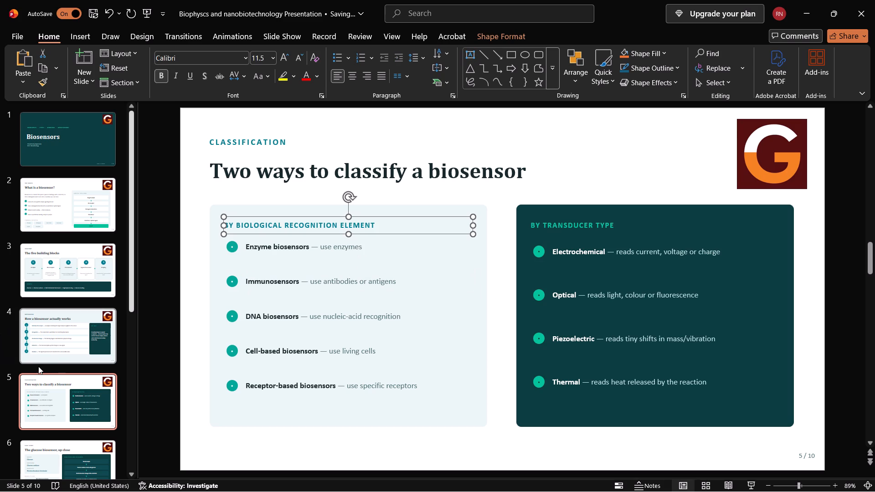
{"action": "scroll", "coordinate": [72, 410], "scroll_direction": "down", "scroll_amount": 3}
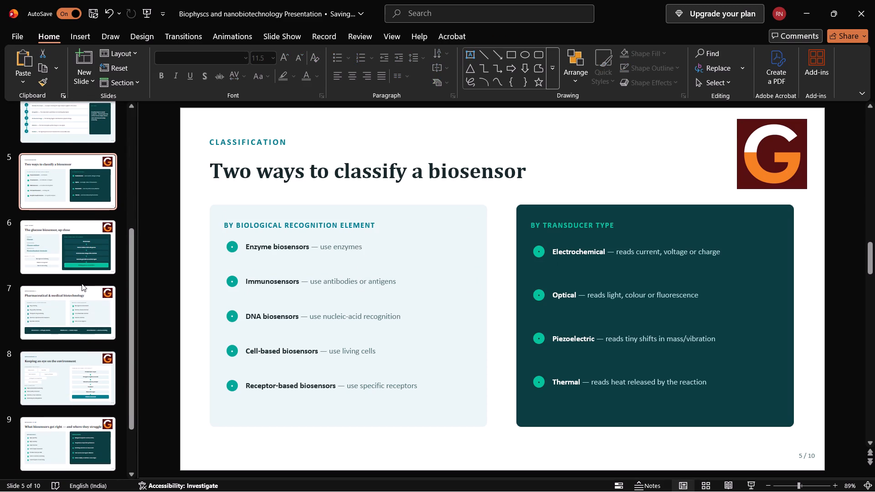
{"action": "left_click", "coordinate": [81, 283]}
{"action": "left_click", "coordinate": [76, 251]}
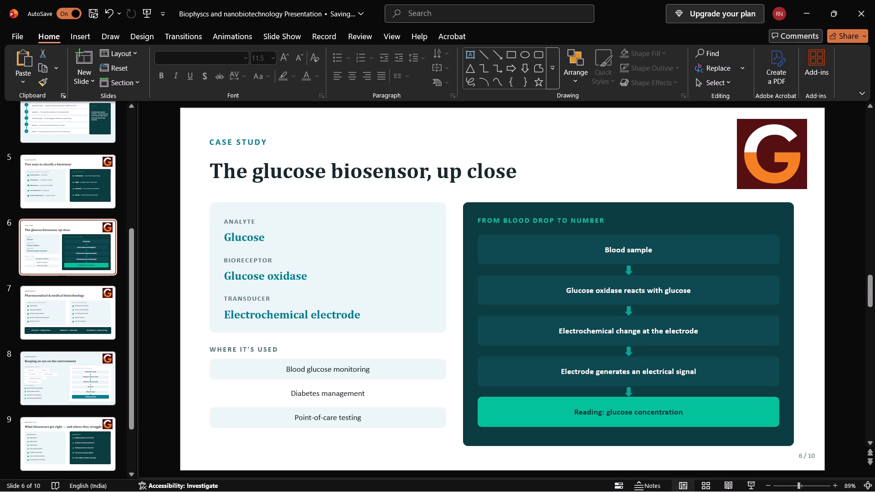
{"action": "scroll", "coordinate": [299, 263], "scroll_direction": "up", "scroll_amount": 1}
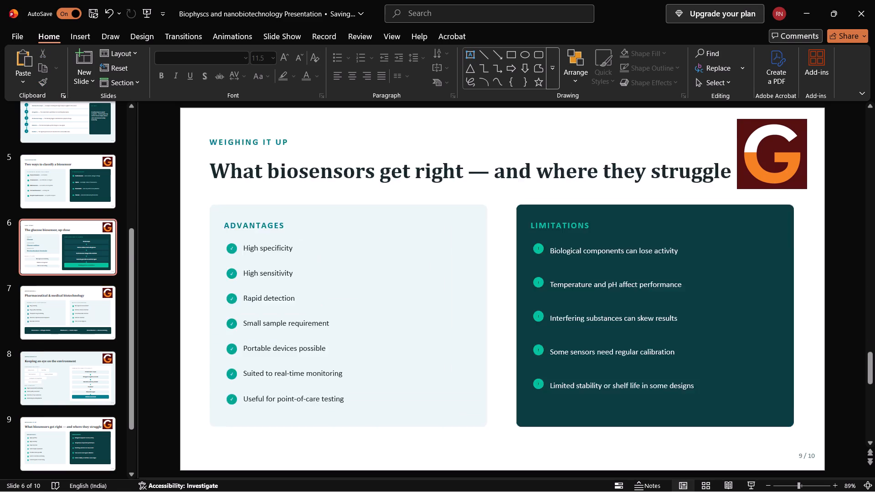
{"action": "scroll", "coordinate": [299, 263], "scroll_direction": "up", "scroll_amount": 2}
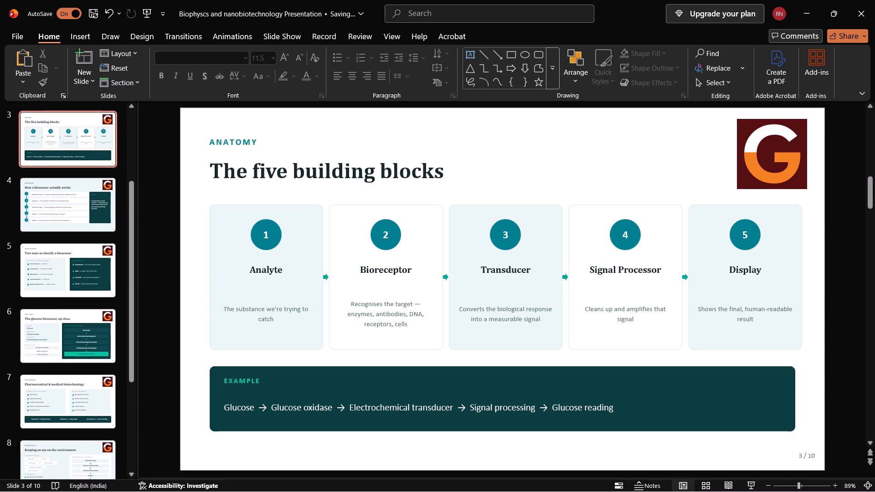
{"action": "scroll", "coordinate": [299, 263], "scroll_direction": "up", "scroll_amount": 2}
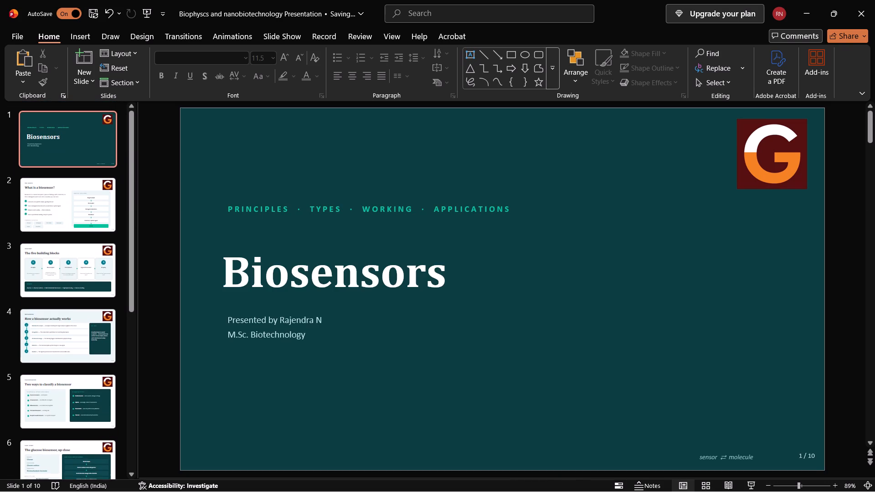
{"action": "scroll", "coordinate": [299, 263], "scroll_direction": "up", "scroll_amount": 2}
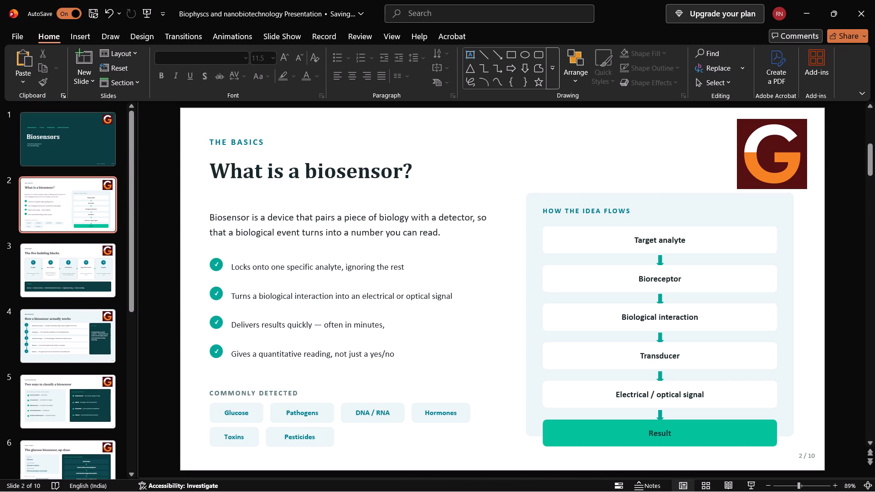
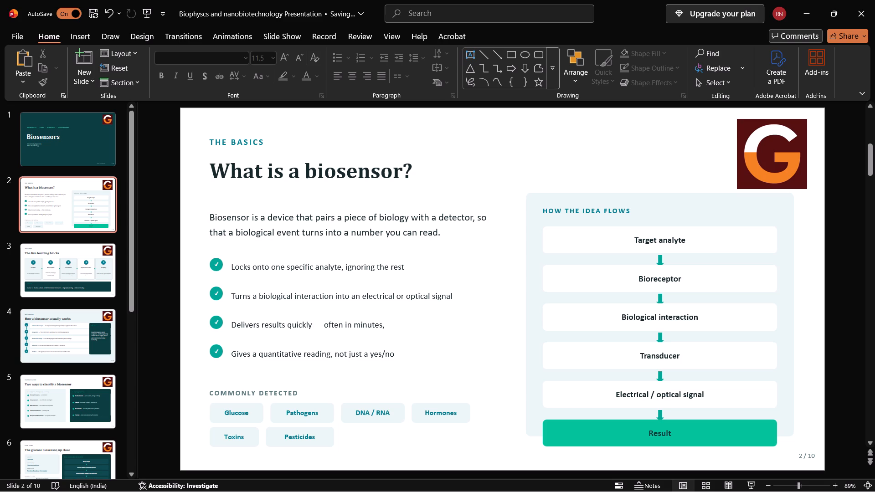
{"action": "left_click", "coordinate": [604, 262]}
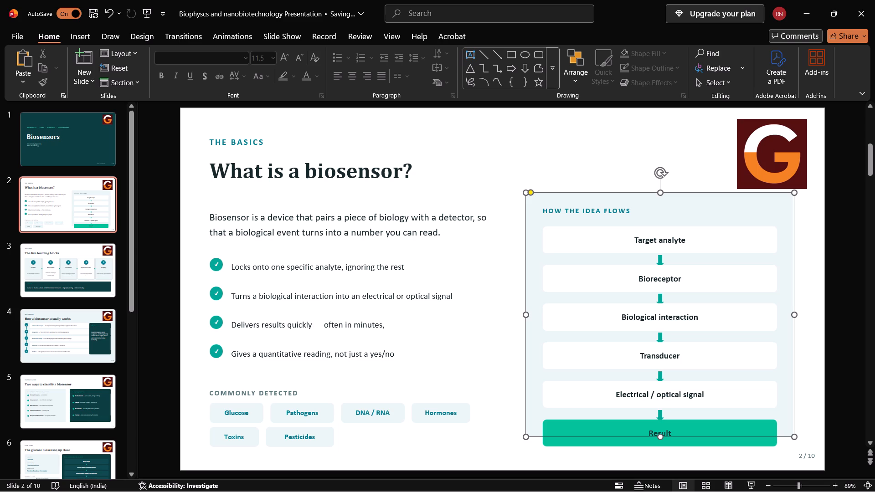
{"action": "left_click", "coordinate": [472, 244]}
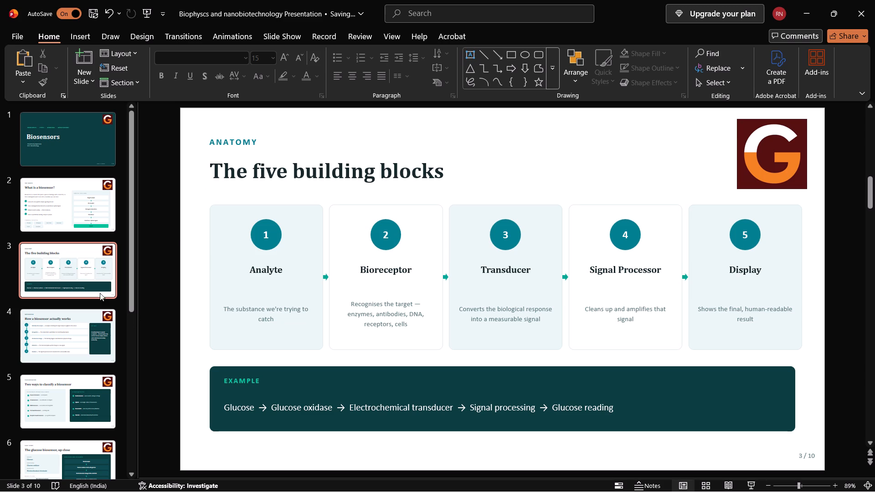
Delete slide 3, "The five building blocks", from the presentation.
{"action": "left_click", "coordinate": [82, 268]}
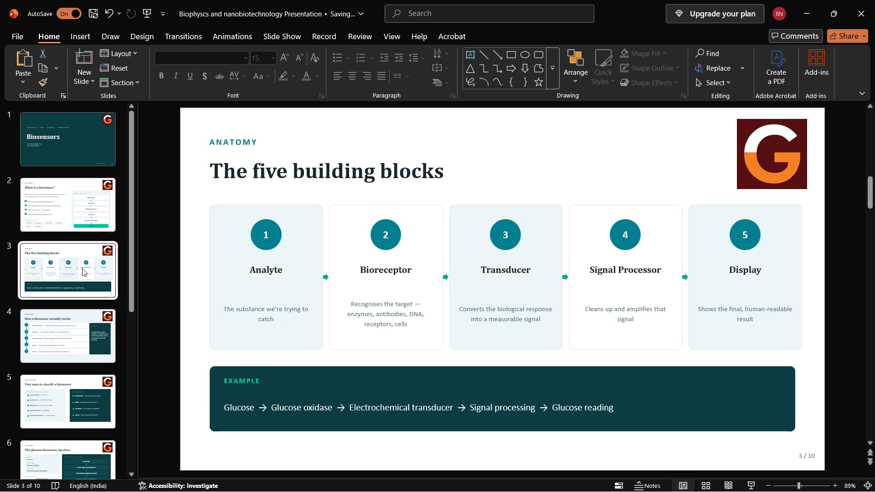
{"action": "right_click", "coordinate": [82, 268]}
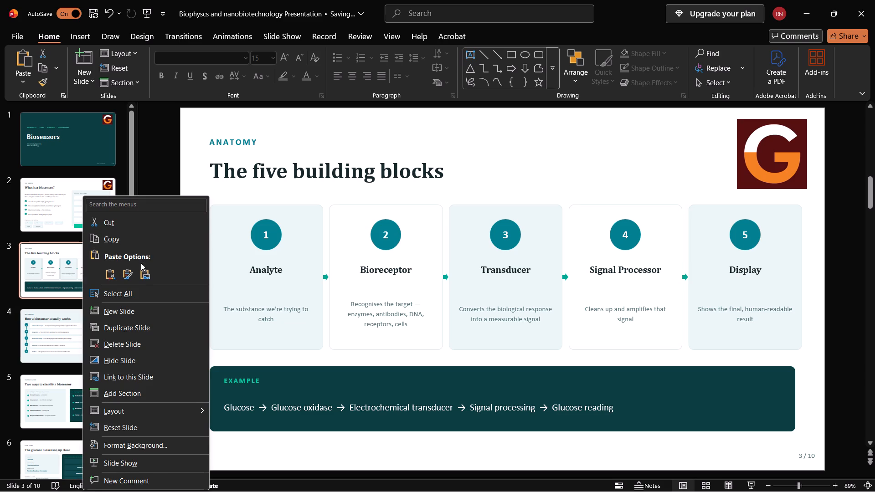
{"action": "left_click", "coordinate": [139, 344]}
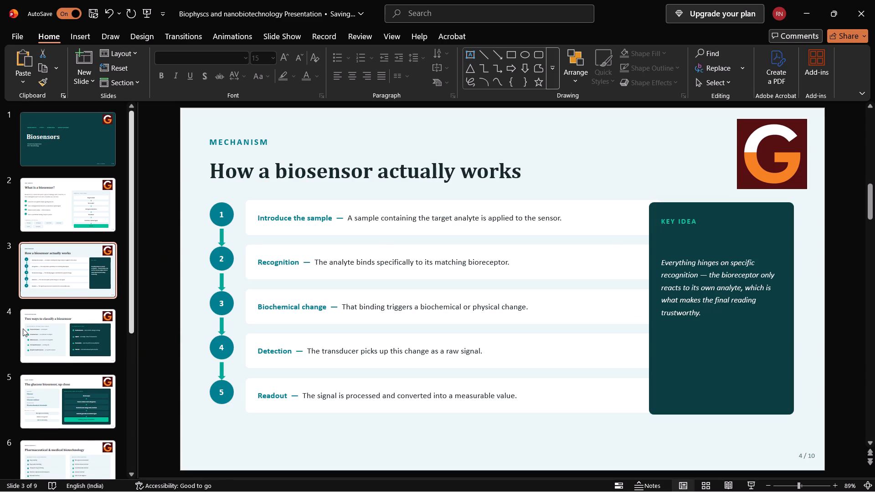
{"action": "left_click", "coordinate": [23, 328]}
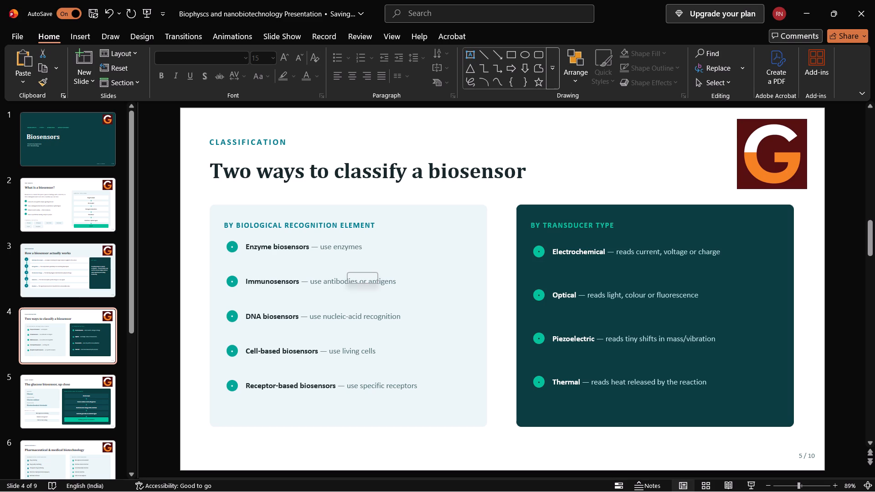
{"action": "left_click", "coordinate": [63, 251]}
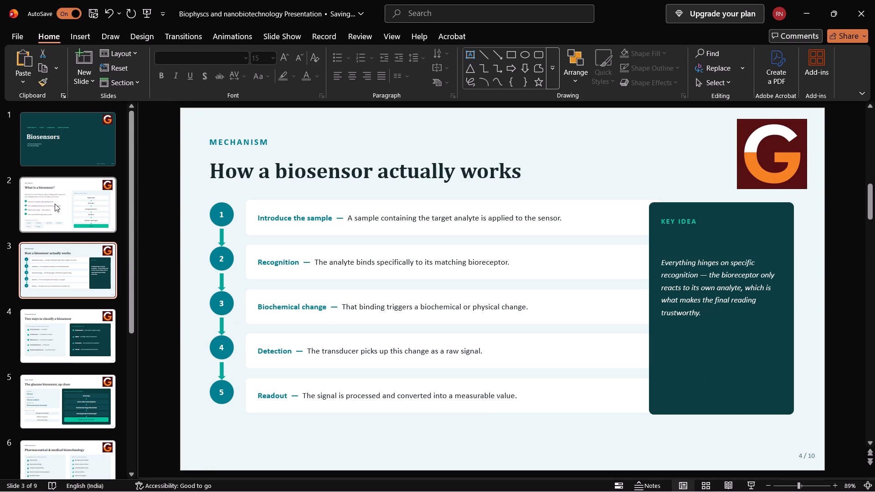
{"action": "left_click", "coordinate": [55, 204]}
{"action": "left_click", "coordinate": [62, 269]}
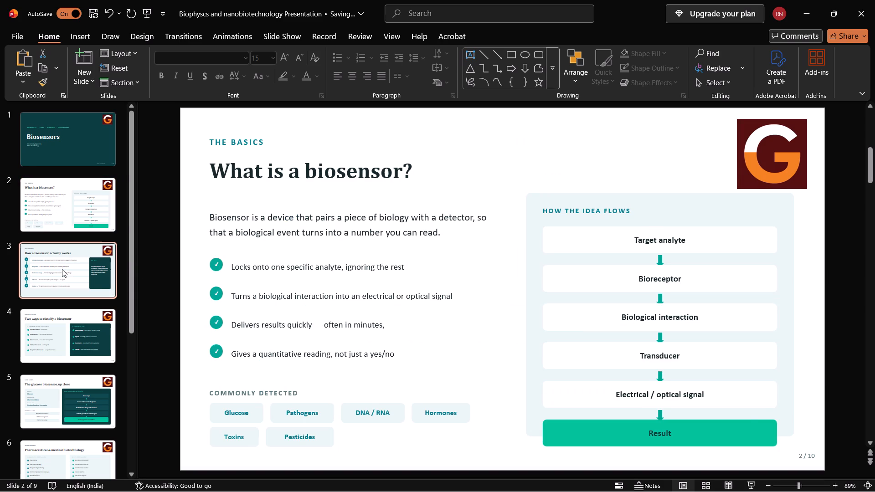
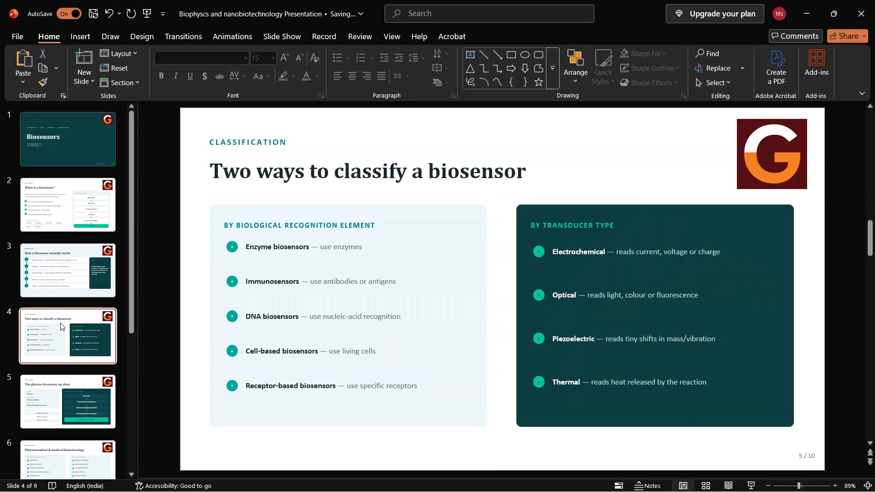
Review the content slides from "The glucose biosensor, up close" through "What biosensors get right — and where they struggle", comparing the two applications slides.
{"action": "left_click", "coordinate": [88, 415]}
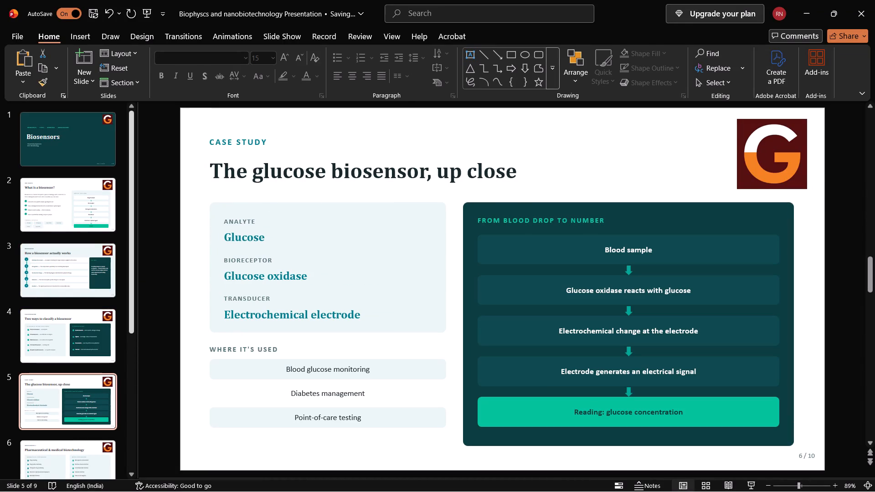
{"action": "left_click", "coordinate": [270, 140]}
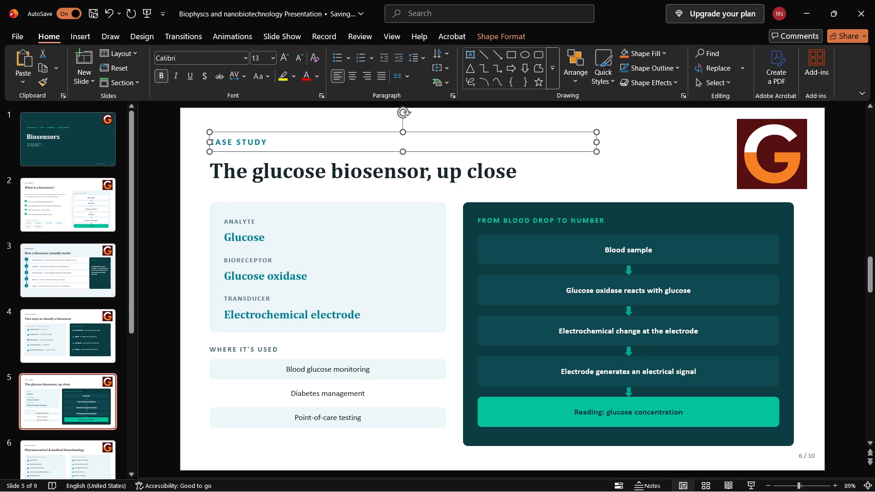
{"action": "key", "text": "Down"}
{"action": "left_click", "coordinate": [41, 459]}
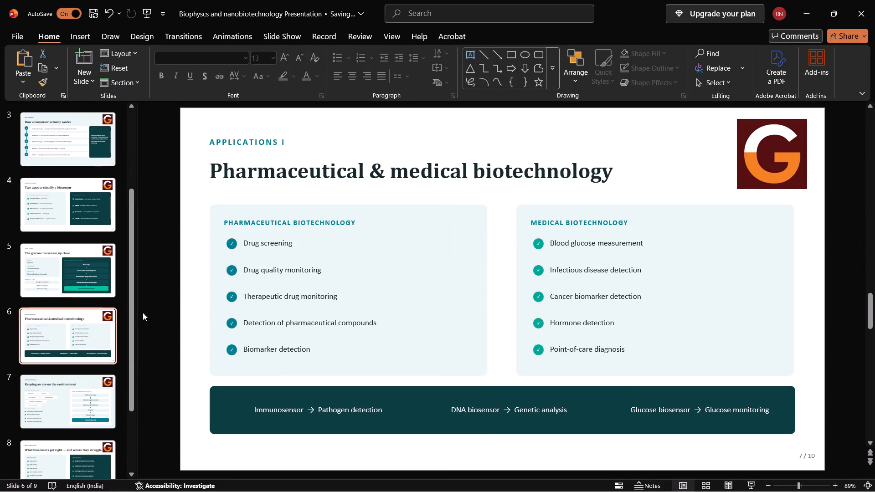
{"action": "left_click", "coordinate": [71, 402]}
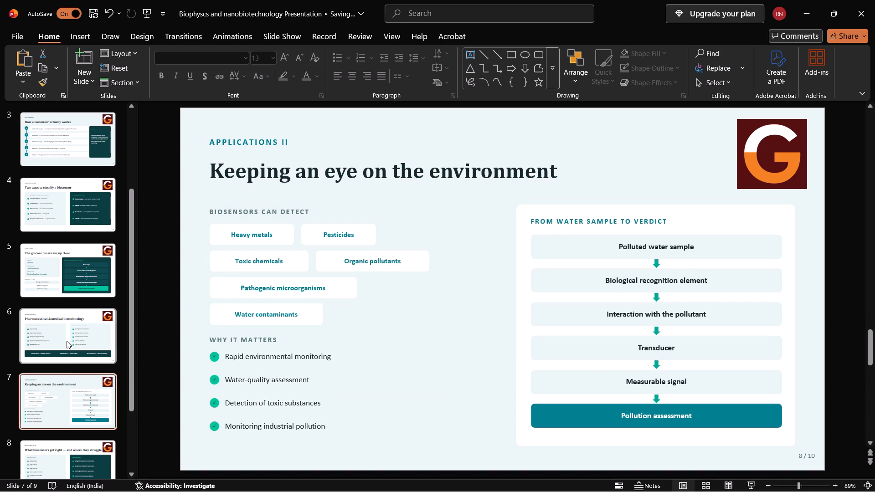
{"action": "left_click", "coordinate": [67, 340]}
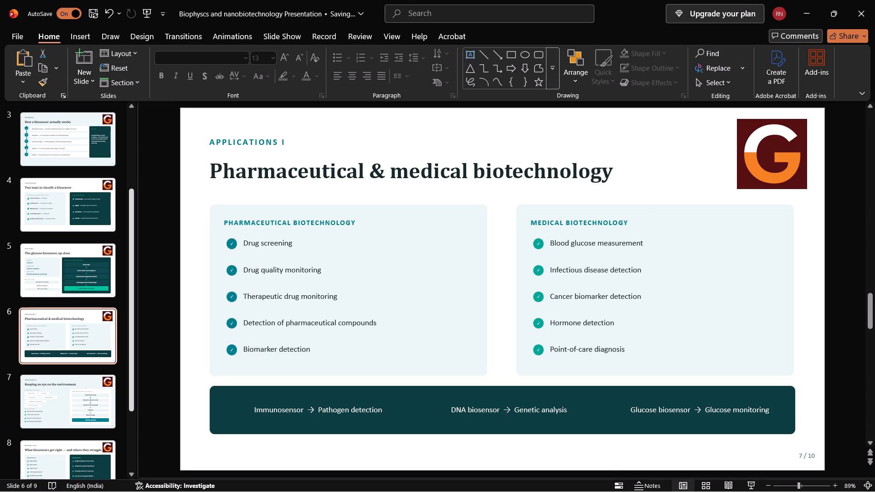
{"action": "double_click", "coordinate": [86, 407]}
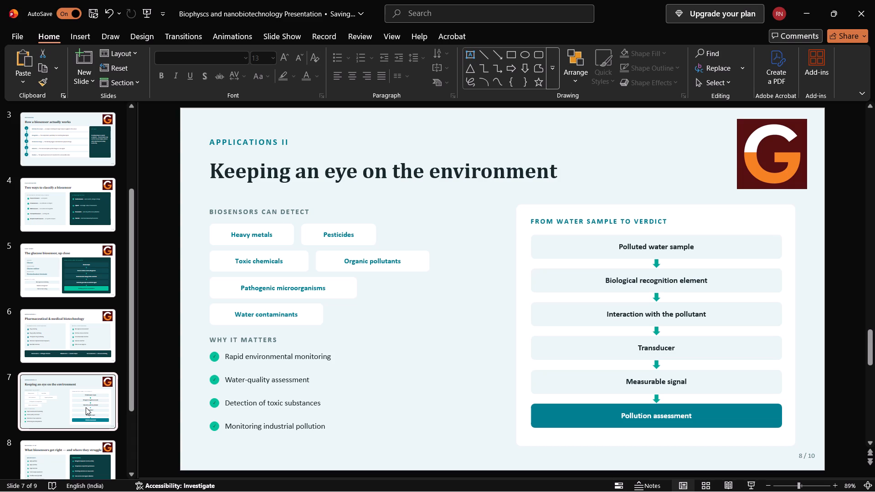
{"action": "left_click", "coordinate": [73, 460]}
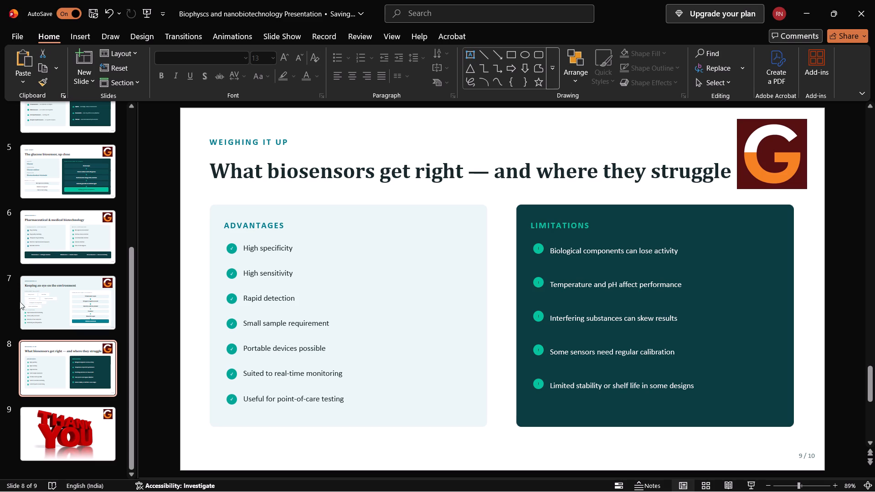
{"action": "left_click", "coordinate": [51, 309]}
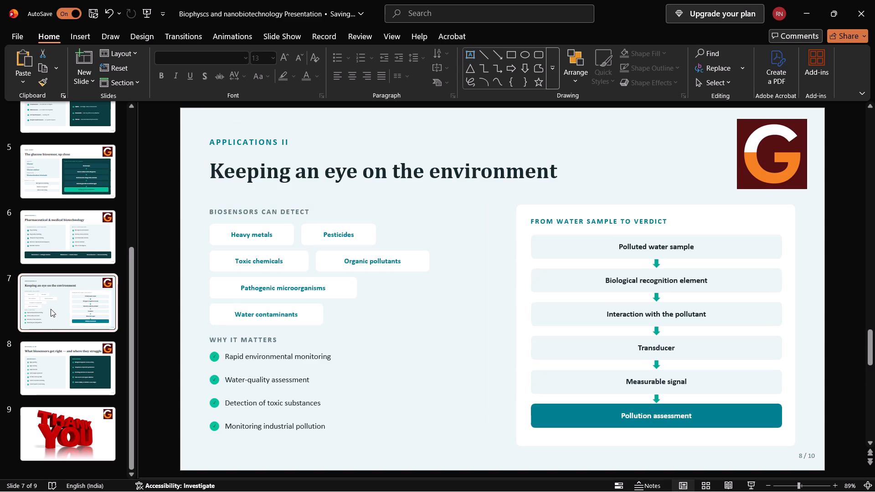
{"action": "left_click", "coordinate": [71, 241]}
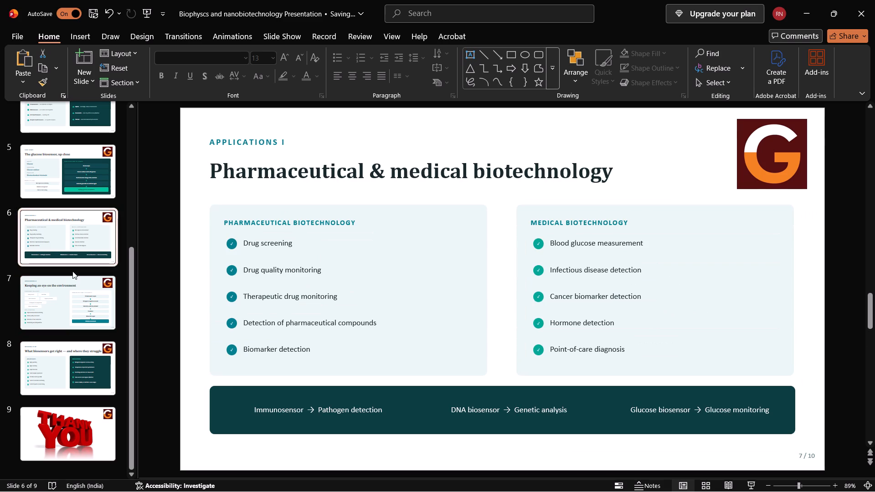
{"action": "left_click", "coordinate": [68, 317]}
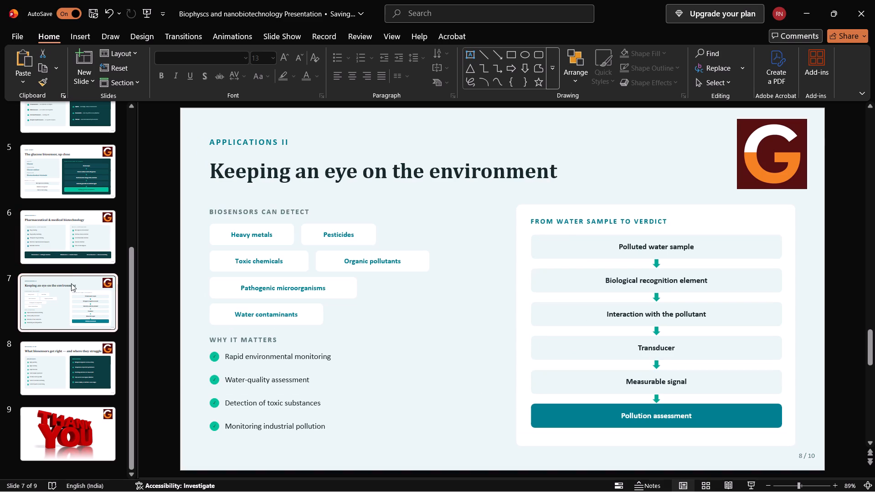
{"action": "left_click", "coordinate": [69, 237]}
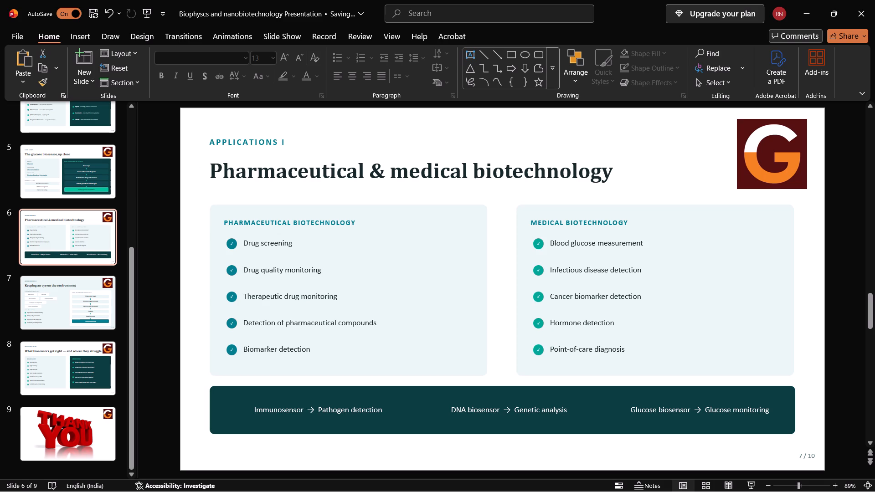
Look through the whole presentation, from the title slide to the thank-you slide, checking each slide's content and leftover footer text.
{"action": "scroll", "coordinate": [403, 265], "scroll_direction": "up", "scroll_amount": 1}
{"action": "scroll", "coordinate": [403, 265], "scroll_direction": "down", "scroll_amount": 1}
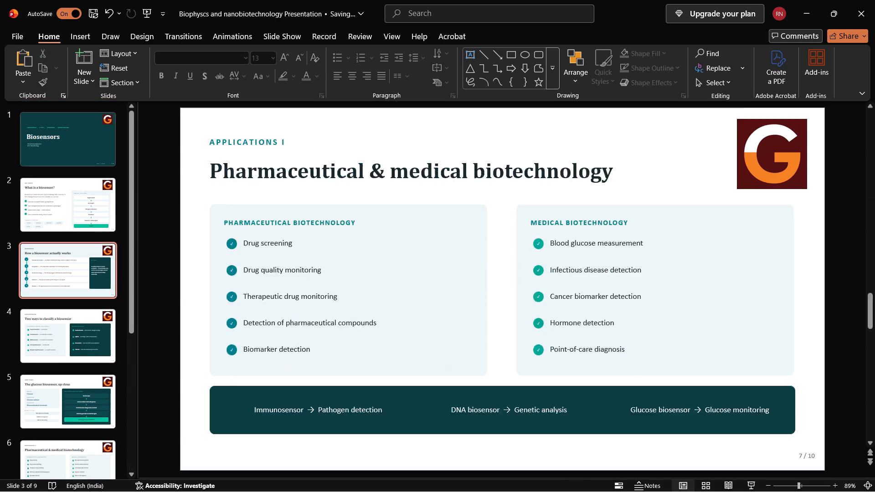
{"action": "scroll", "coordinate": [403, 265], "scroll_direction": "down", "scroll_amount": 1}
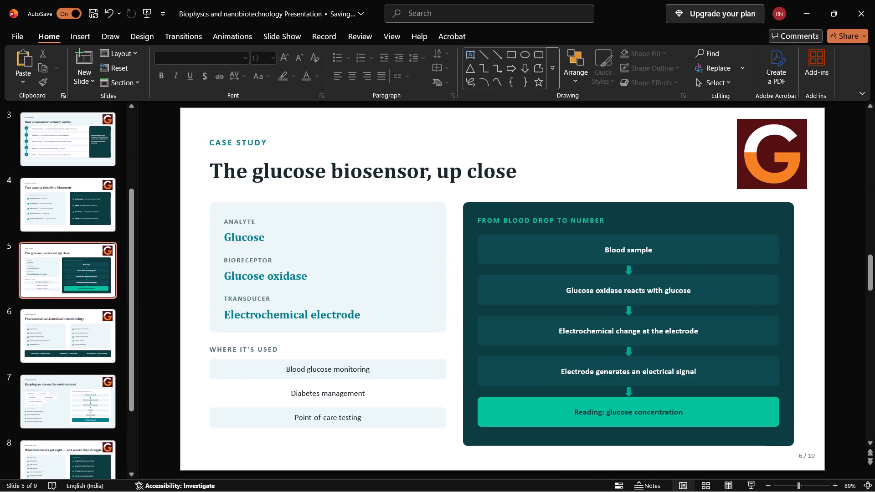
{"action": "scroll", "coordinate": [403, 265], "scroll_direction": "down", "scroll_amount": 1}
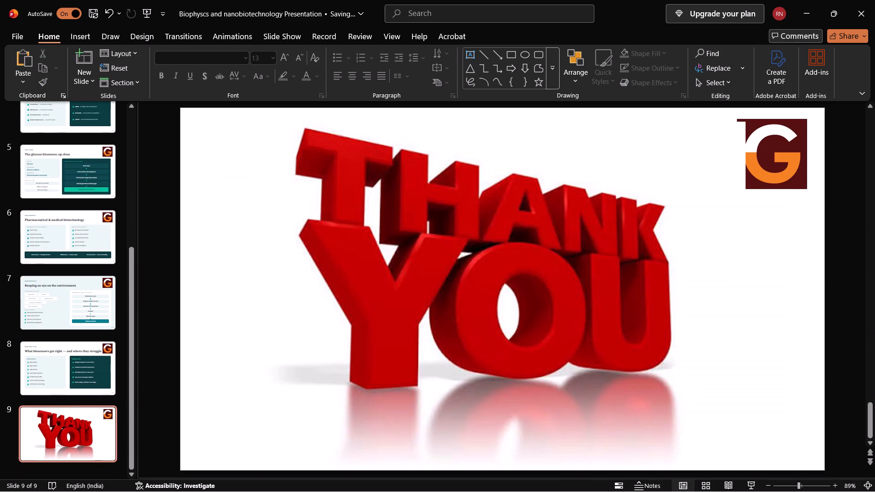
{"action": "scroll", "coordinate": [403, 265], "scroll_direction": "down", "scroll_amount": 1}
{"action": "scroll", "coordinate": [403, 265], "scroll_direction": "up", "scroll_amount": 2}
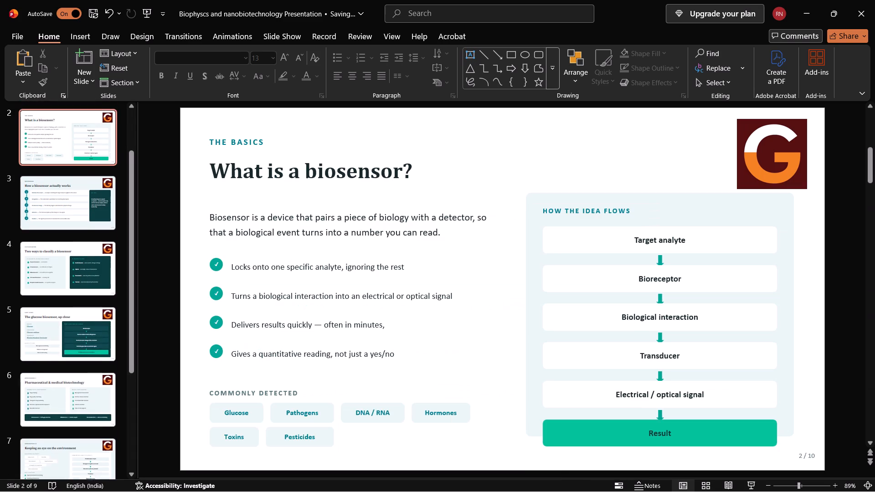
{"action": "scroll", "coordinate": [403, 265], "scroll_direction": "up", "scroll_amount": 3}
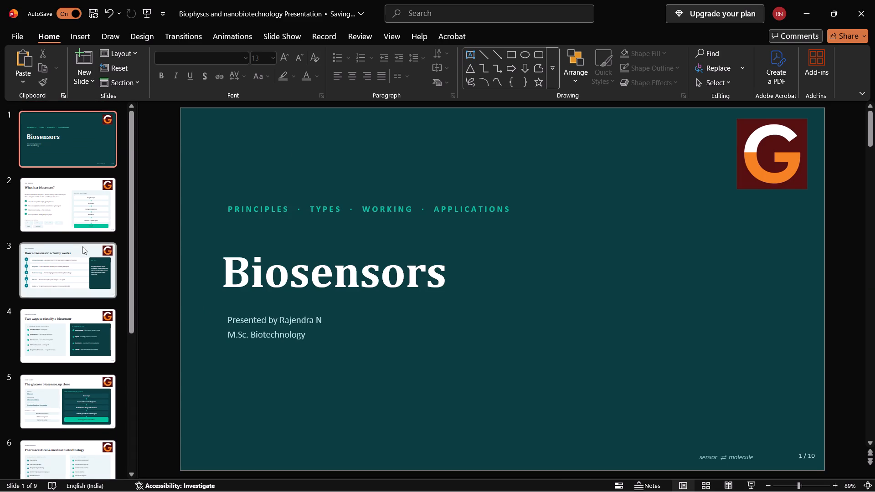
{"action": "left_click", "coordinate": [89, 205]}
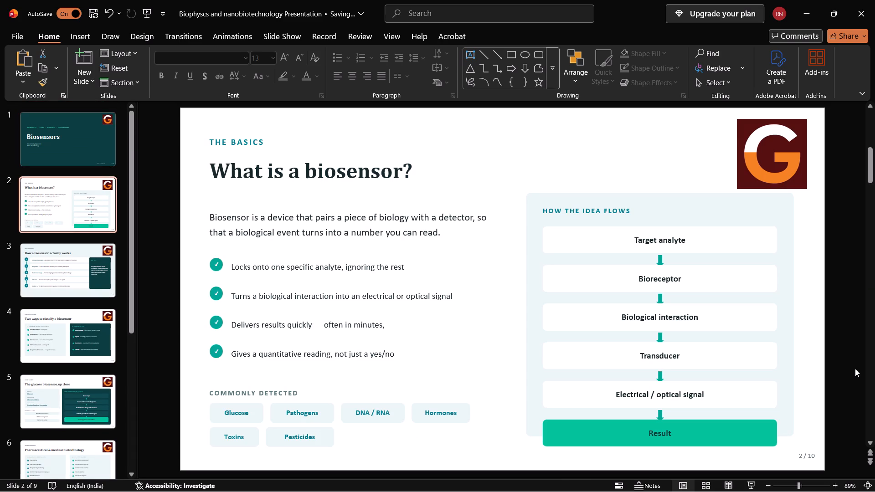
{"action": "scroll", "coordinate": [855, 369], "scroll_direction": "down", "scroll_amount": 2}
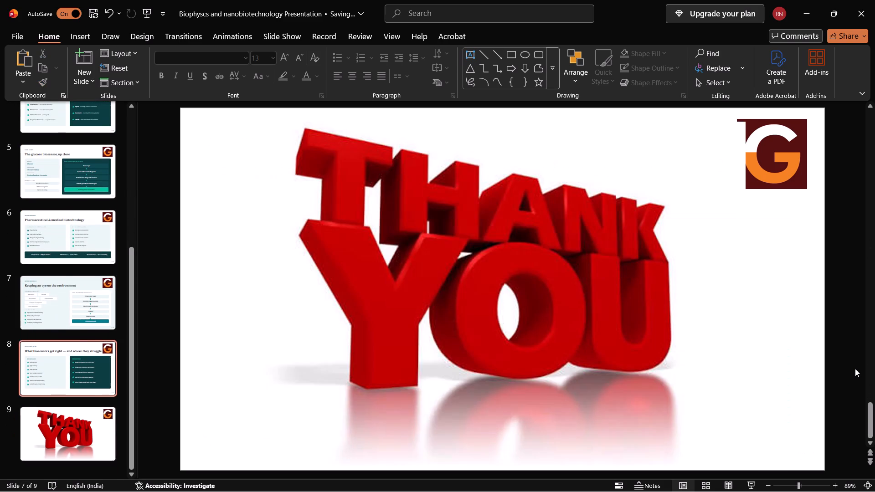
{"action": "scroll", "coordinate": [855, 369], "scroll_direction": "up", "scroll_amount": 1}
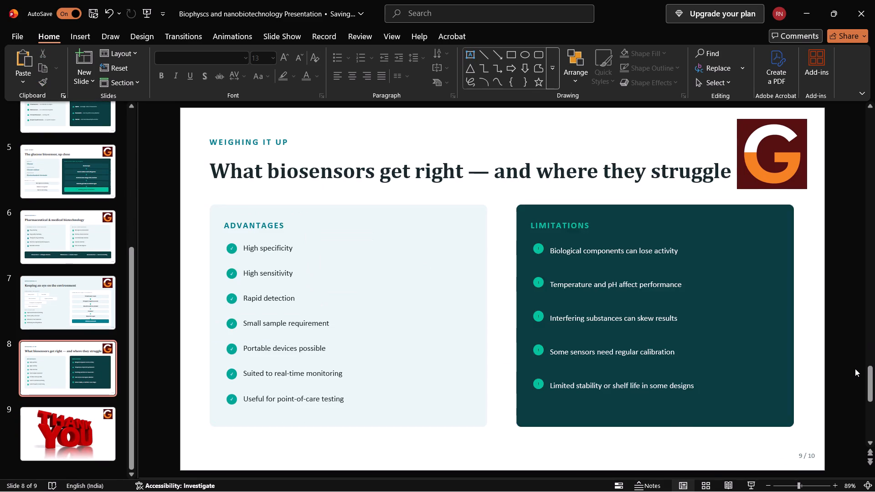
{"action": "scroll", "coordinate": [855, 369], "scroll_direction": "up", "scroll_amount": 2}
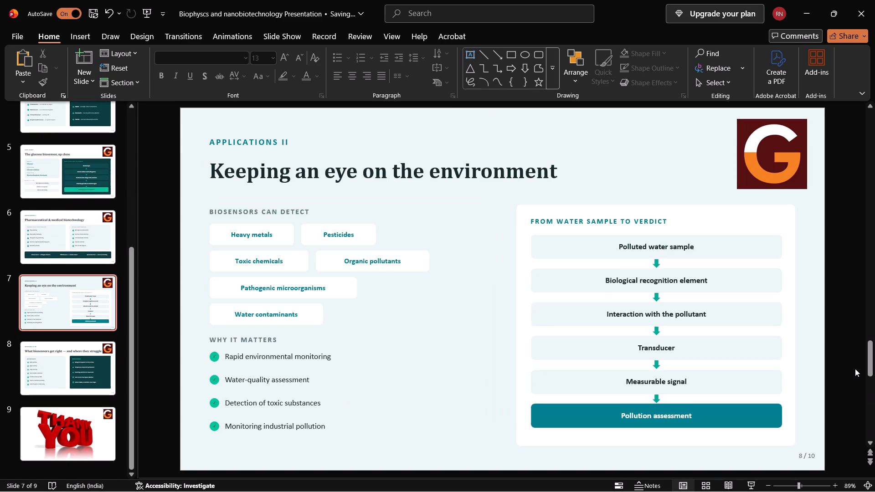
{"action": "scroll", "coordinate": [855, 369], "scroll_direction": "up", "scroll_amount": 2}
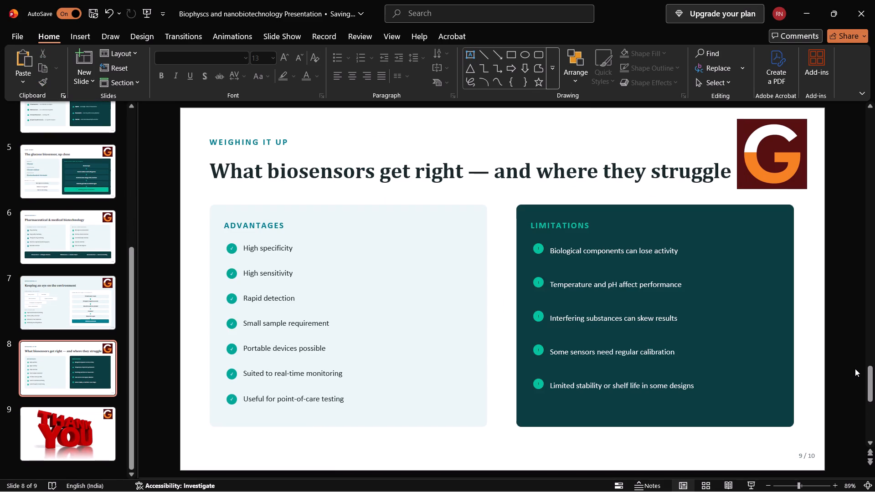
{"action": "scroll", "coordinate": [855, 369], "scroll_direction": "up", "scroll_amount": 3}
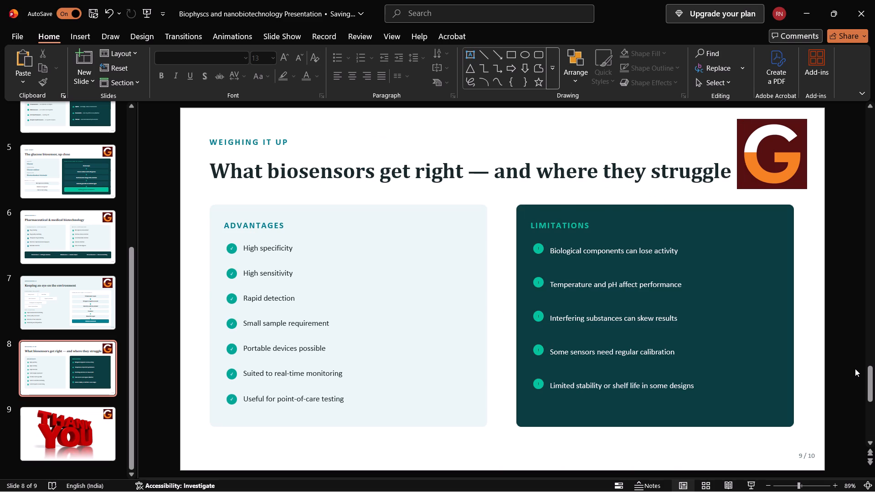
{"action": "scroll", "coordinate": [855, 369], "scroll_direction": "up", "scroll_amount": 1}
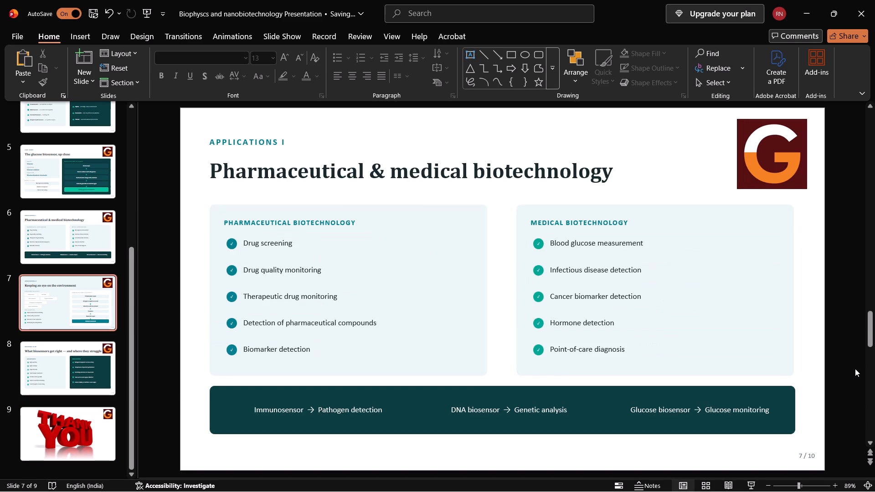
{"action": "scroll", "coordinate": [855, 369], "scroll_direction": "up", "scroll_amount": 1}
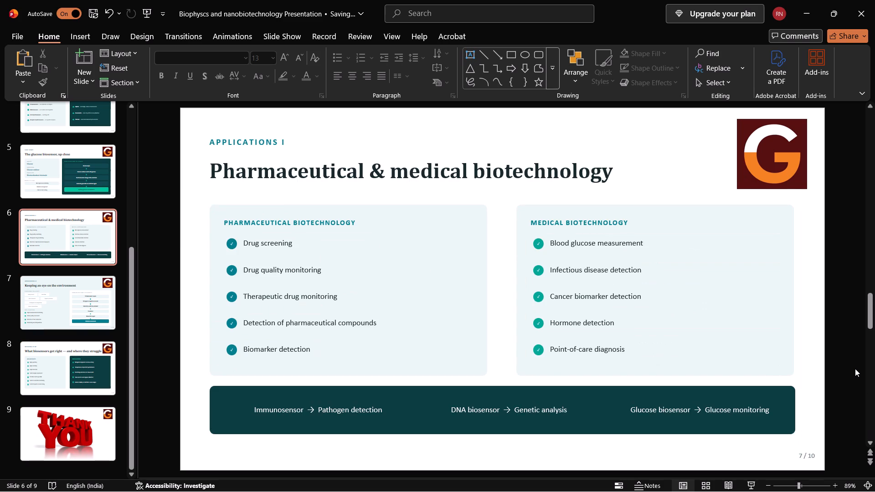
{"action": "scroll", "coordinate": [855, 369], "scroll_direction": "up", "scroll_amount": 1}
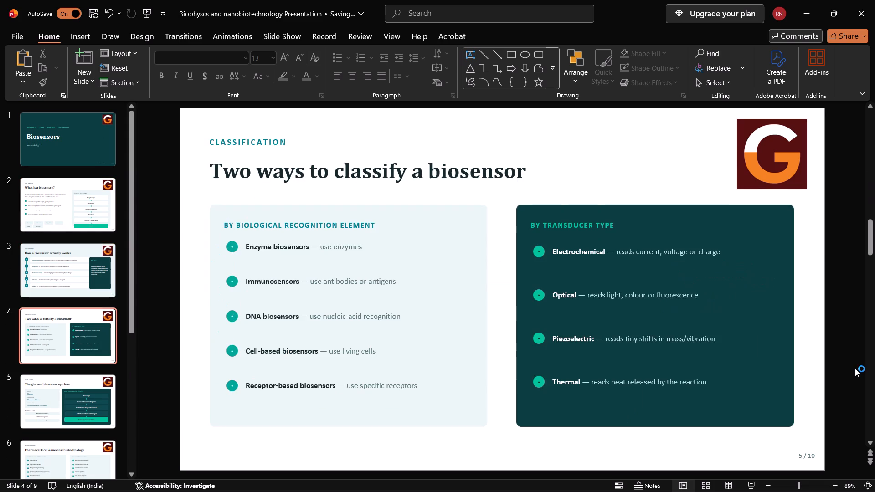
{"action": "scroll", "coordinate": [855, 369], "scroll_direction": "up", "scroll_amount": 1}
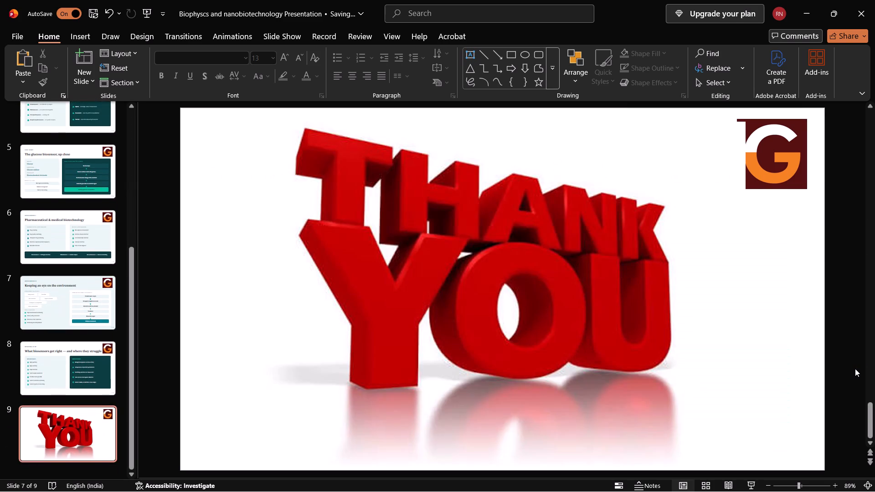
Delete the "1 / 10" page-number text box from the title slide.
{"action": "scroll", "coordinate": [855, 369], "scroll_direction": "up", "scroll_amount": 1}
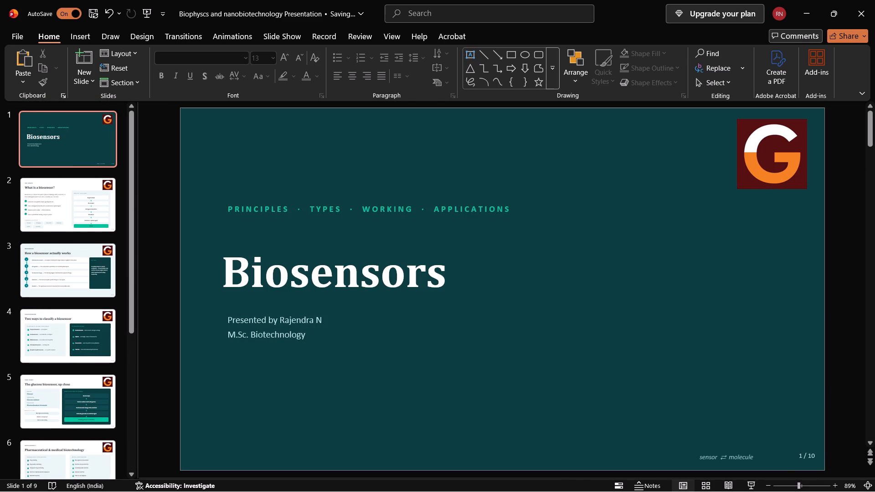
{"action": "left_click", "coordinate": [805, 452]}
{"action": "key", "text": "BackSpace"}
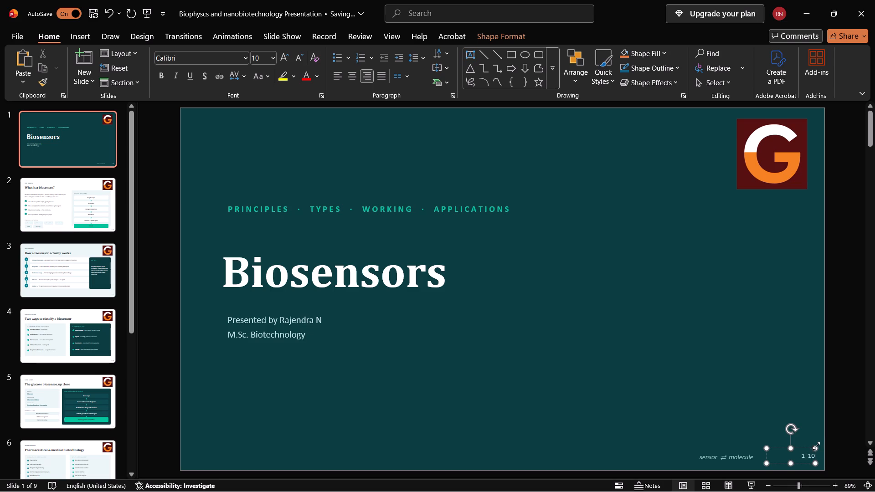
{"action": "left_click", "coordinate": [816, 448]}
{"action": "key", "text": "BackSpace"}
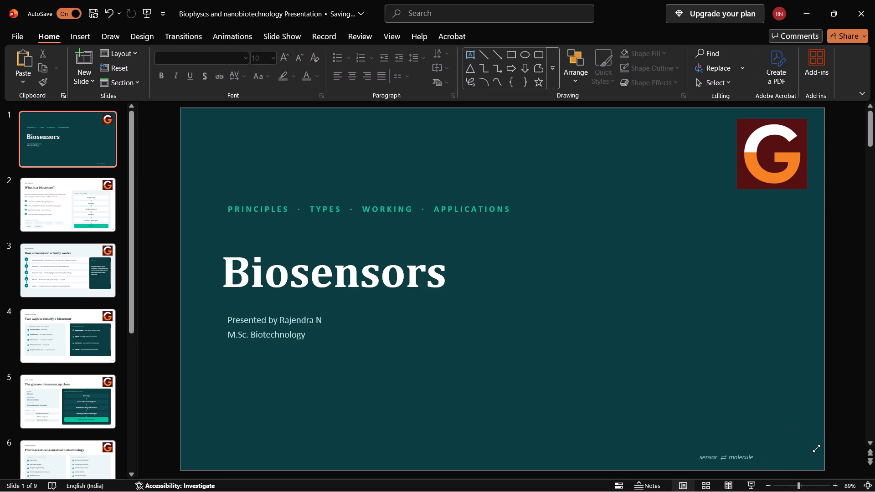
Delete the "sensor ⇌ molecule" footer text box from the title slide.
{"action": "left_click", "coordinate": [741, 460]}
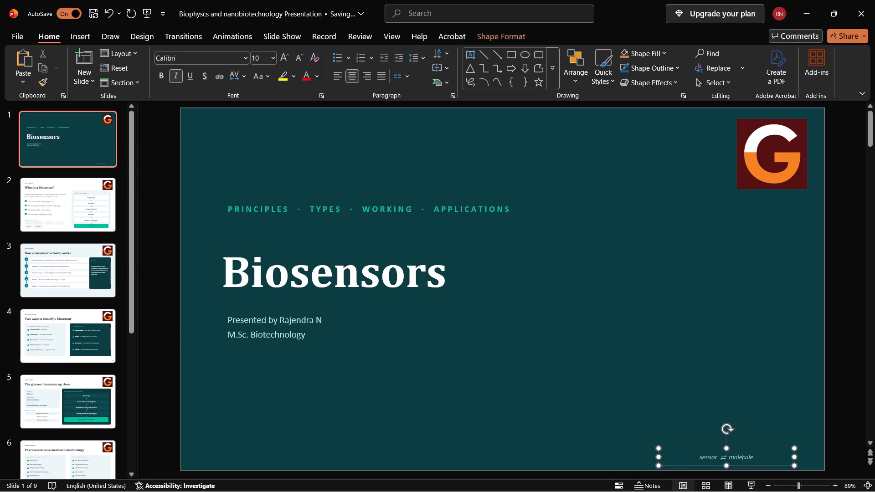
{"action": "key", "text": "BackSpace"}
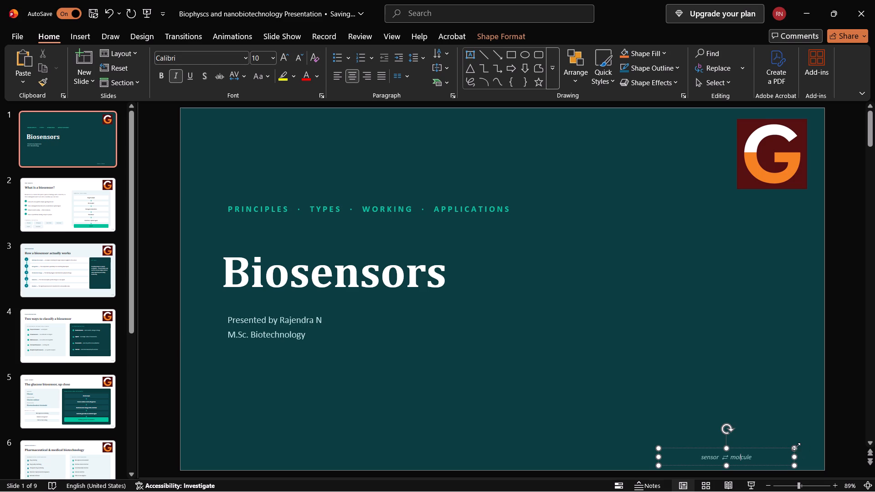
{"action": "left_click", "coordinate": [795, 446]}
{"action": "key", "text": "BackSpace"}
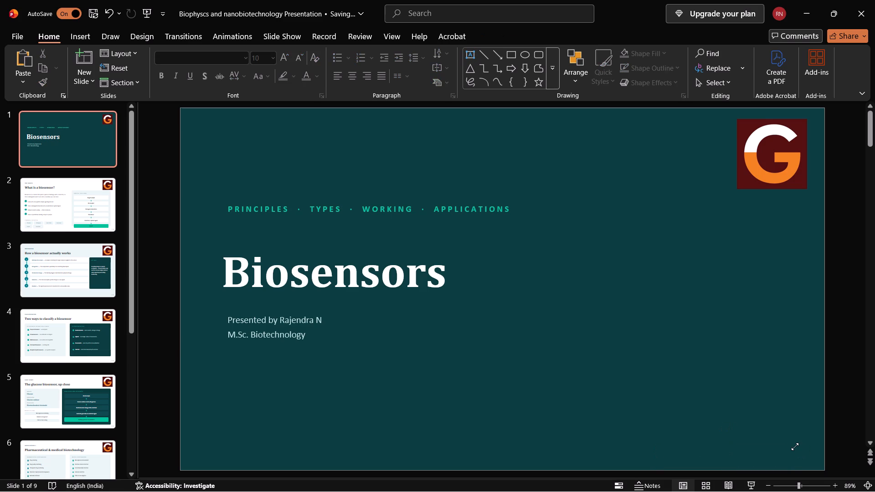
Delete the "4 / 10" page-number box from "How a biosensor actually works" and the "2 / 10" box from "What is a biosensor?".
{"action": "scroll", "coordinate": [795, 446], "scroll_direction": "down", "scroll_amount": 1}
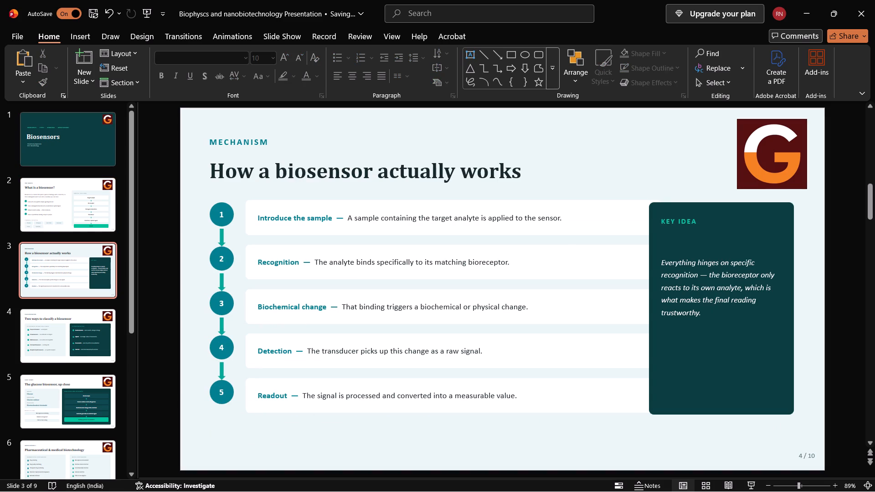
{"action": "left_click", "coordinate": [806, 456]}
{"action": "left_click", "coordinate": [797, 449]}
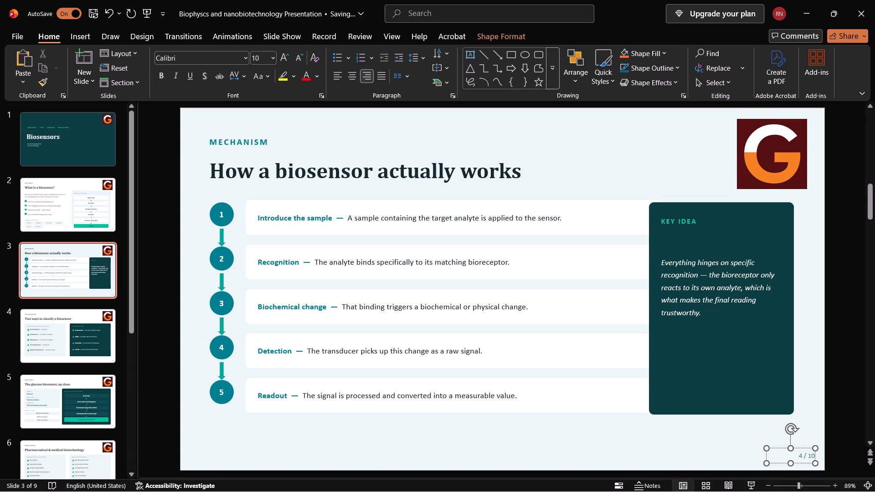
{"action": "key", "text": "BackSpace"}
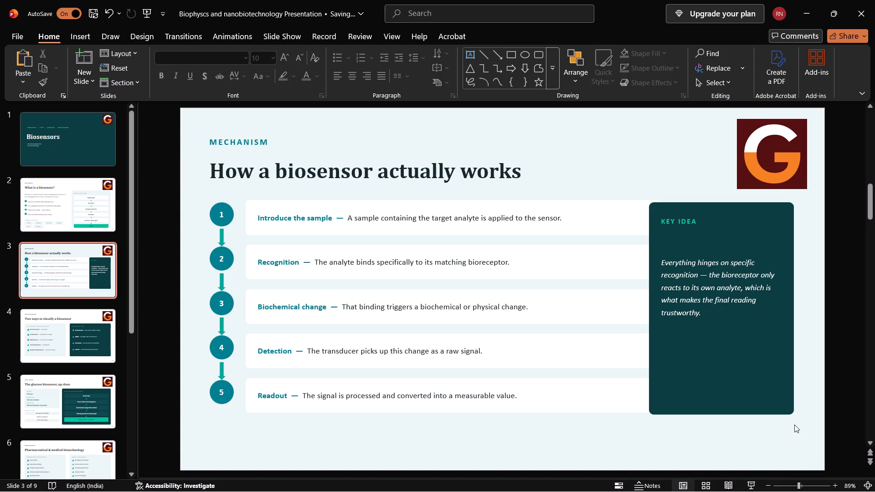
{"action": "left_click", "coordinate": [97, 214]}
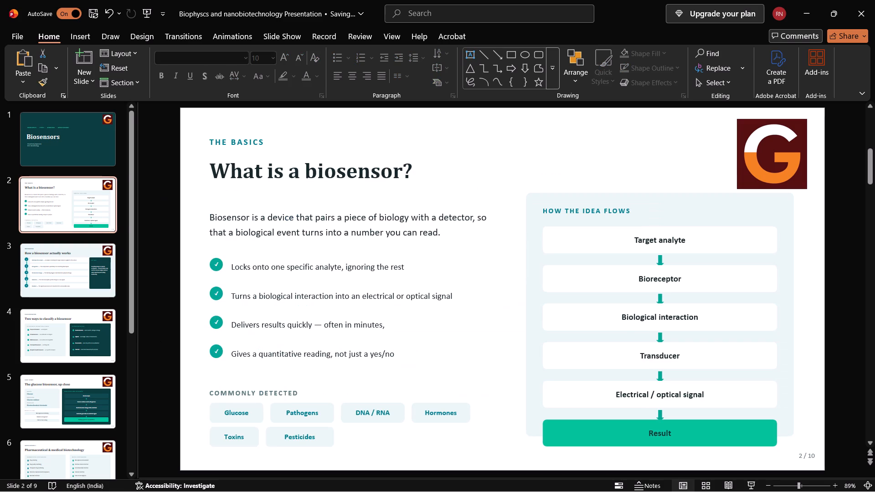
{"action": "left_click", "coordinate": [811, 446]}
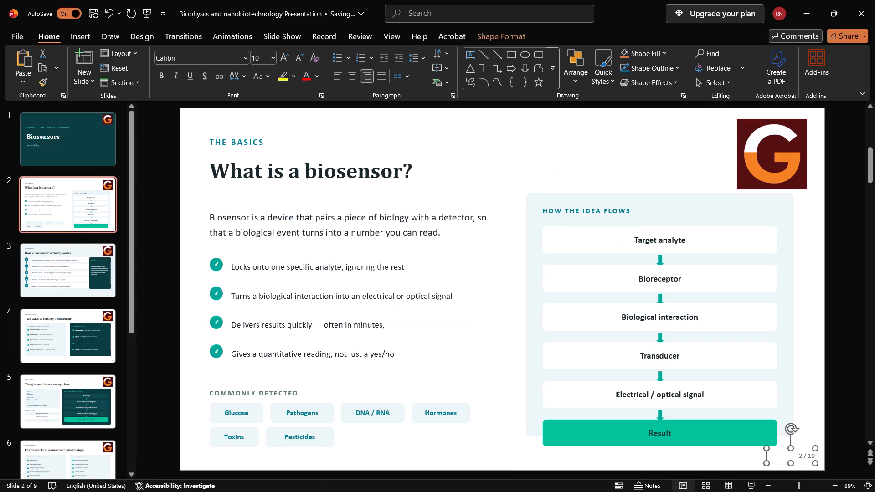
{"action": "key", "text": "BackSpace"}
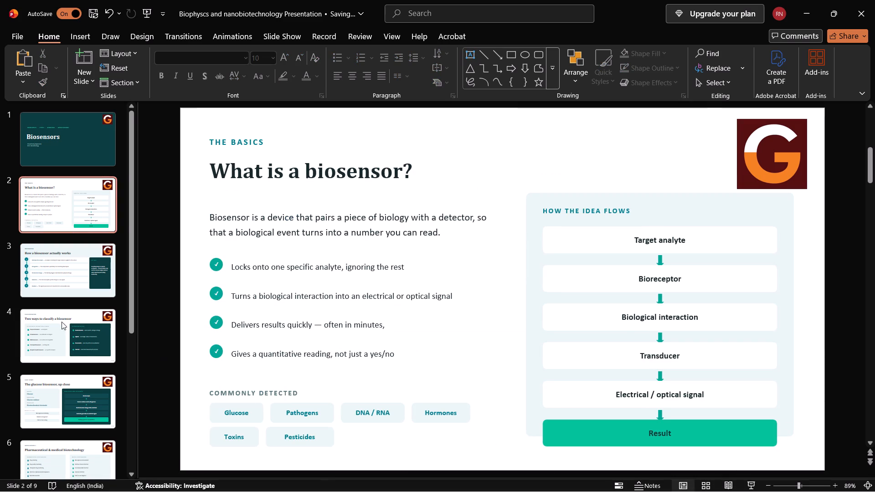
Delete the "6 / 10" page-number box from the glucose biosensor slide and the "5 / 10" box from "Two ways to classify a biosensor".
{"action": "left_click", "coordinate": [57, 400]}
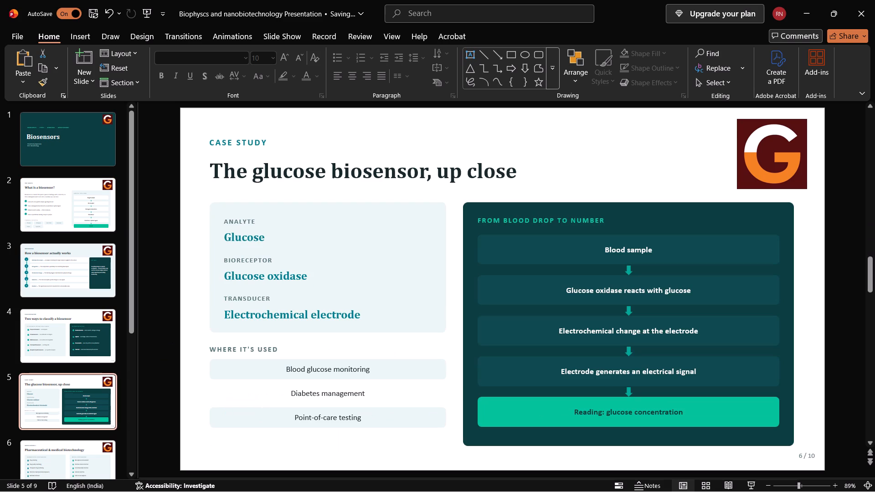
{"action": "left_click", "coordinate": [808, 450]}
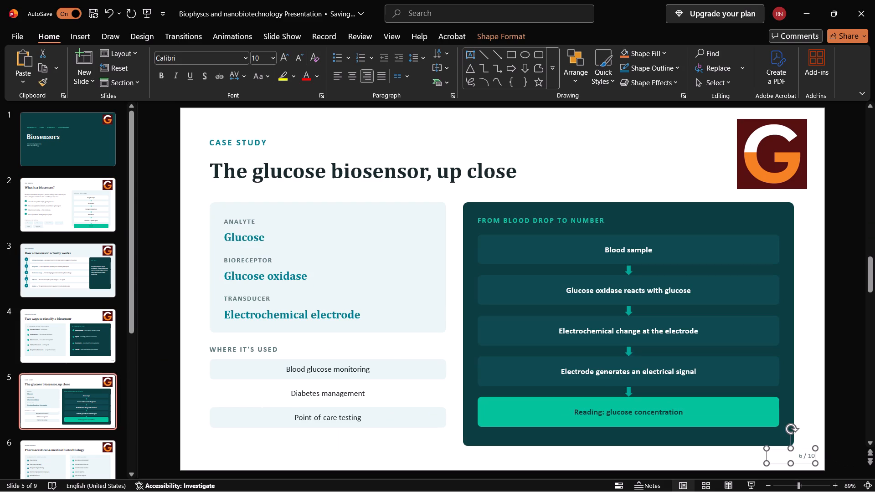
{"action": "key", "text": "BackSpace"}
{"action": "left_click", "coordinate": [79, 366]}
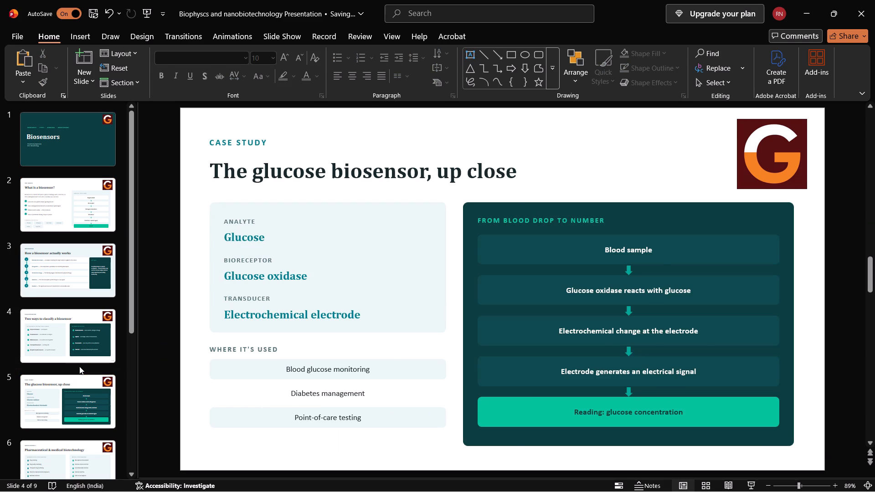
{"action": "left_click", "coordinate": [82, 352]}
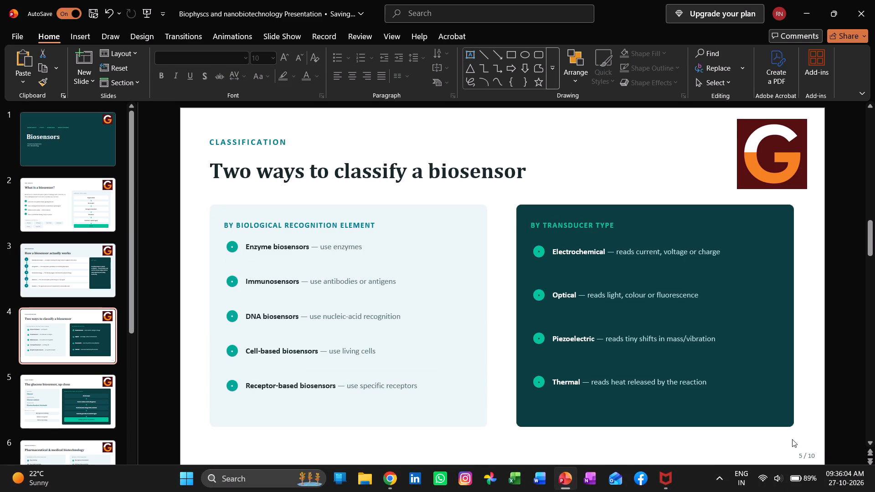
{"action": "left_click", "coordinate": [803, 448]}
{"action": "key", "text": "BackSpace"}
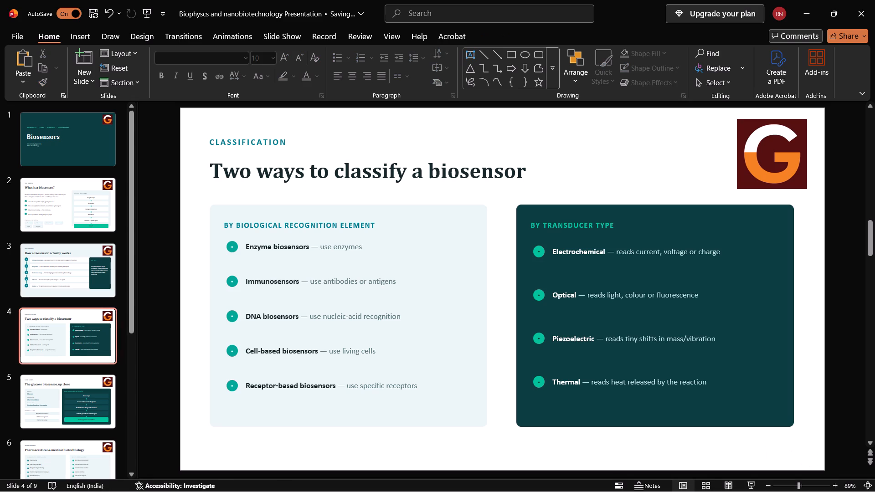
Delete the page-number text boxes "7 / 10", "8 / 10" and "9 / 10" from slides 6, 7 and 8.
{"action": "left_click", "coordinate": [99, 460]}
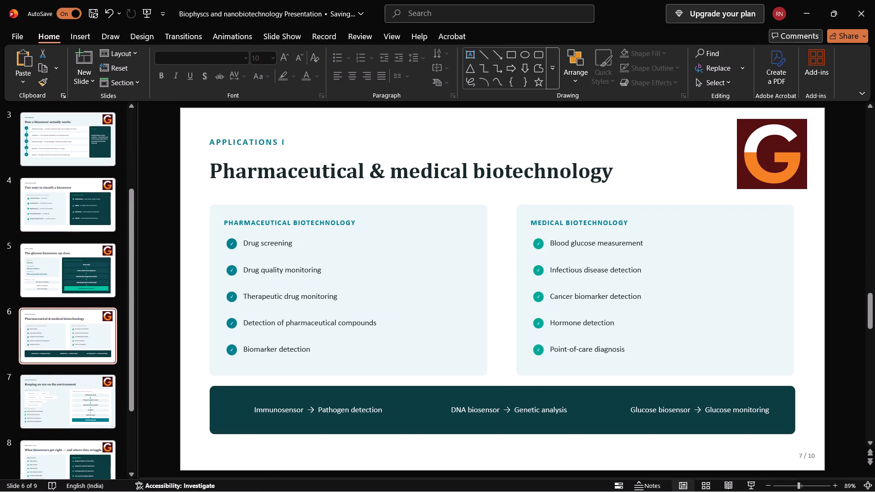
{"action": "left_click", "coordinate": [807, 448]}
{"action": "key", "text": "BackSpace"}
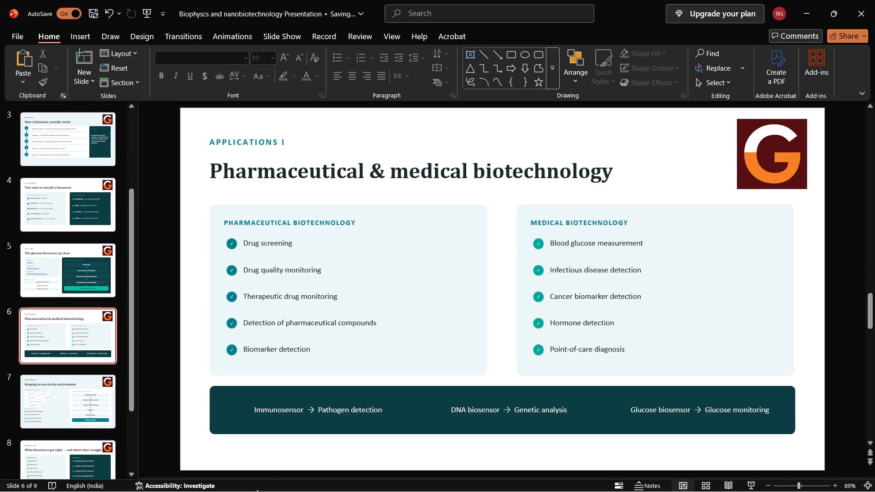
{"action": "left_click", "coordinate": [82, 386]}
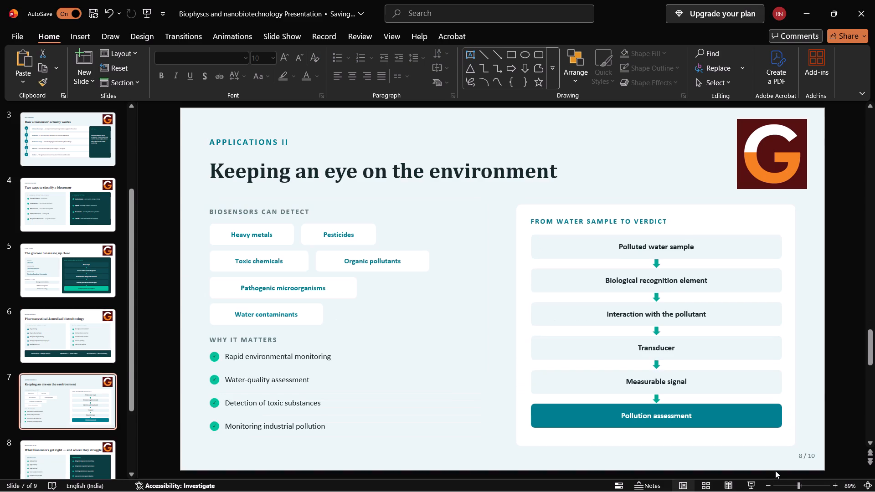
{"action": "left_click", "coordinate": [814, 445]}
{"action": "key", "text": "BackSpace"}
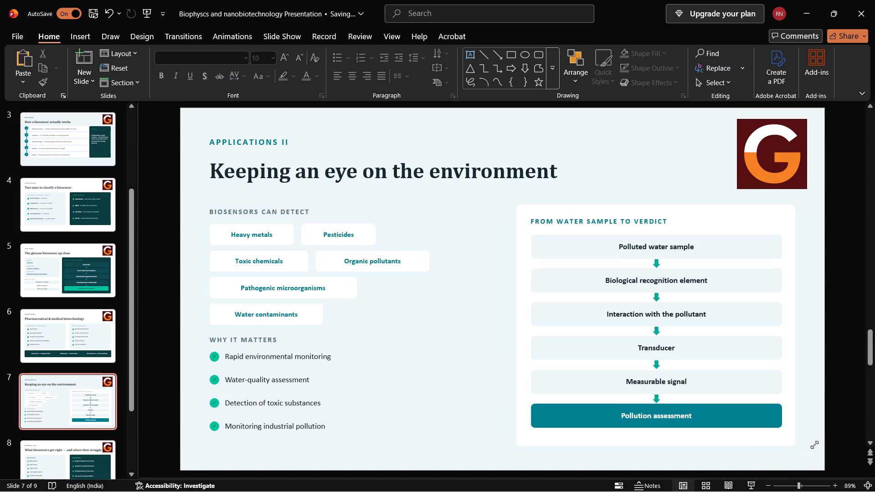
{"action": "left_click", "coordinate": [52, 451]}
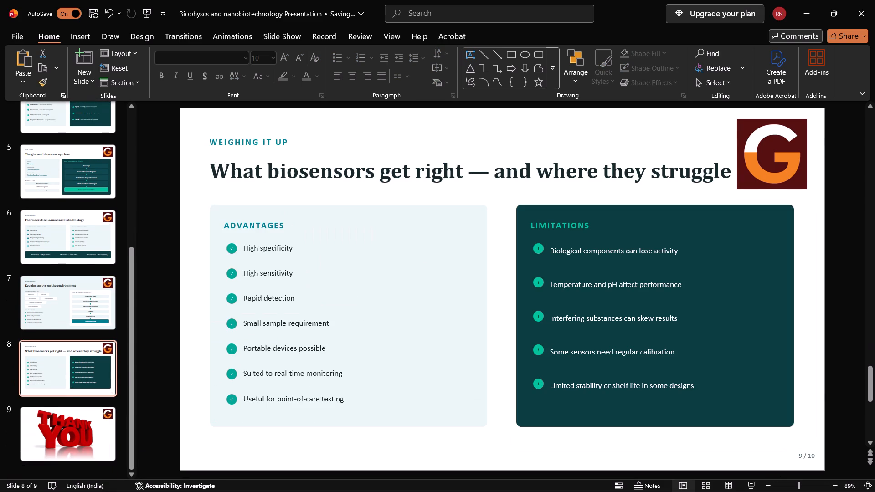
{"action": "left_click", "coordinate": [806, 447]}
{"action": "key", "text": "BackSpace"}
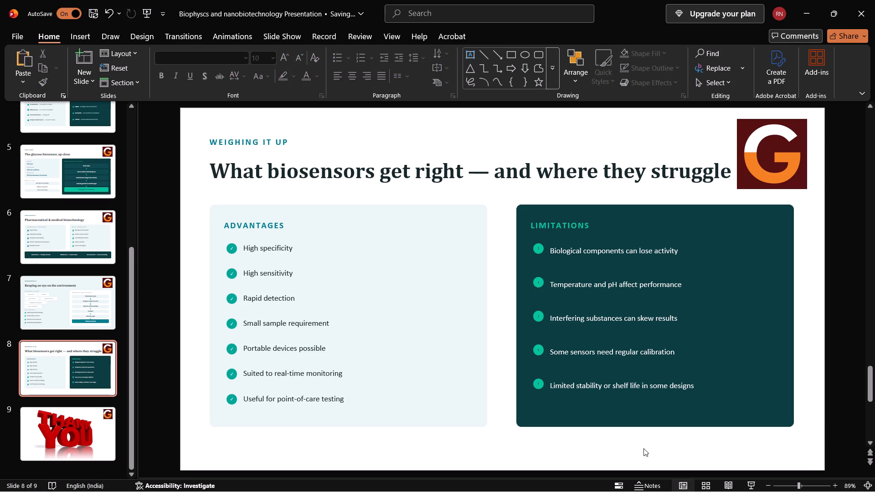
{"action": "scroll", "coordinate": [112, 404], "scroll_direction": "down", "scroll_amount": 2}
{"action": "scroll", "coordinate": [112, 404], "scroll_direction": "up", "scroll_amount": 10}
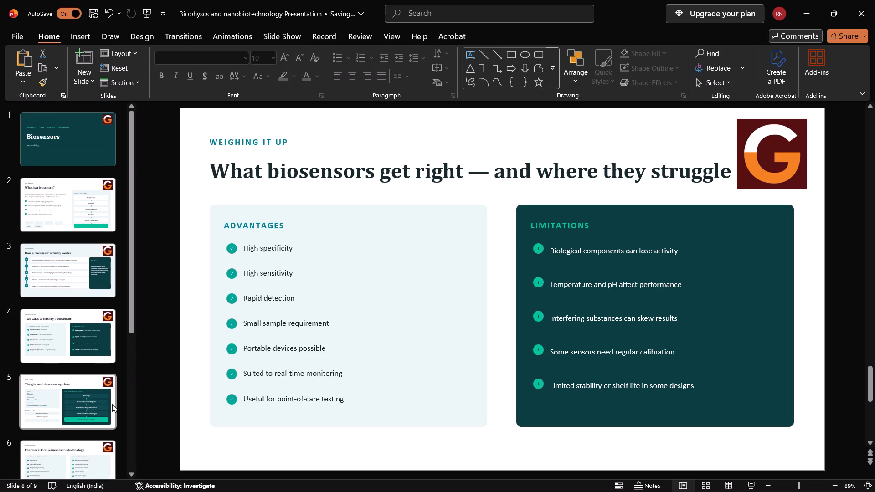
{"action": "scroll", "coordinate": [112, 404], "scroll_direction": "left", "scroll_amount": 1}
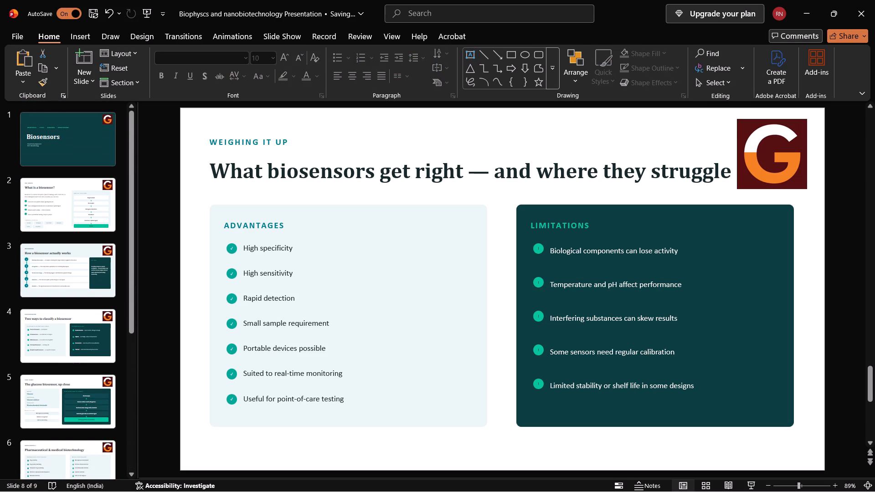
Delete the "WEIGHING IT UP" label and the title "What biosensors get right — and where they struggle" from slide 8.
{"action": "left_click", "coordinate": [273, 144]}
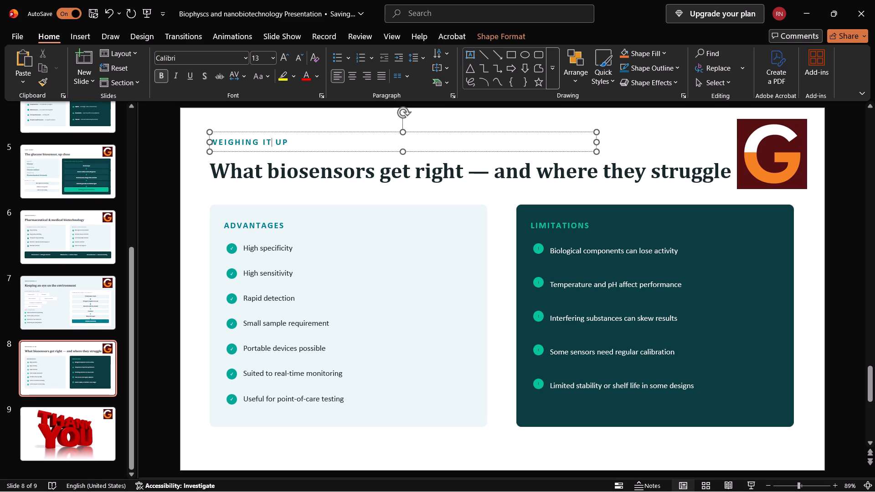
{"action": "left_click", "coordinate": [301, 136]}
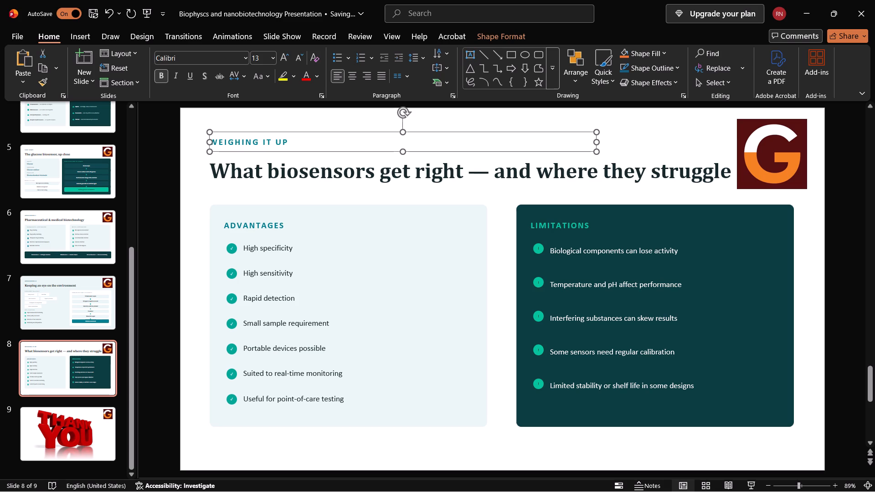
{"action": "key", "text": "BackSpace"}
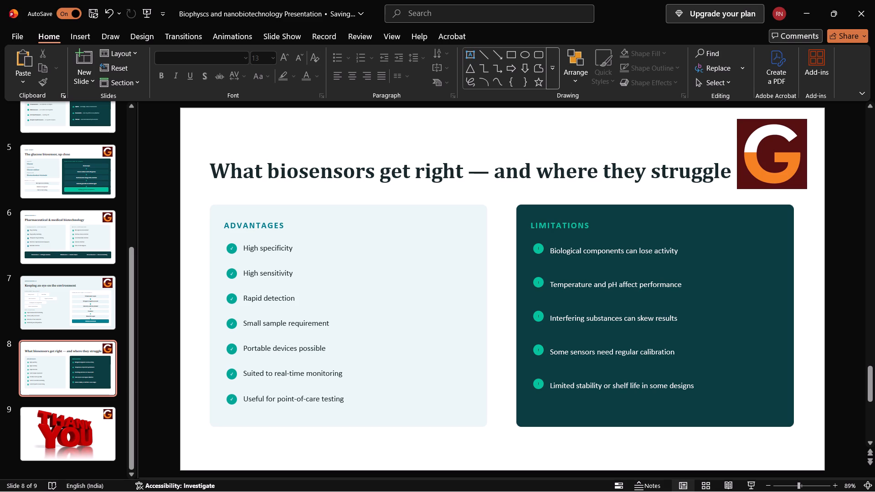
{"action": "left_click", "coordinate": [732, 176]}
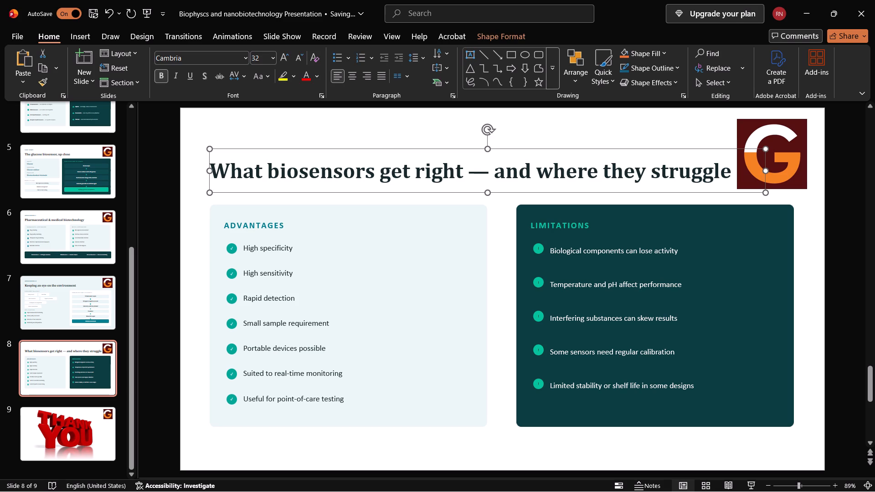
{"action": "key", "text": "BackSpace"}
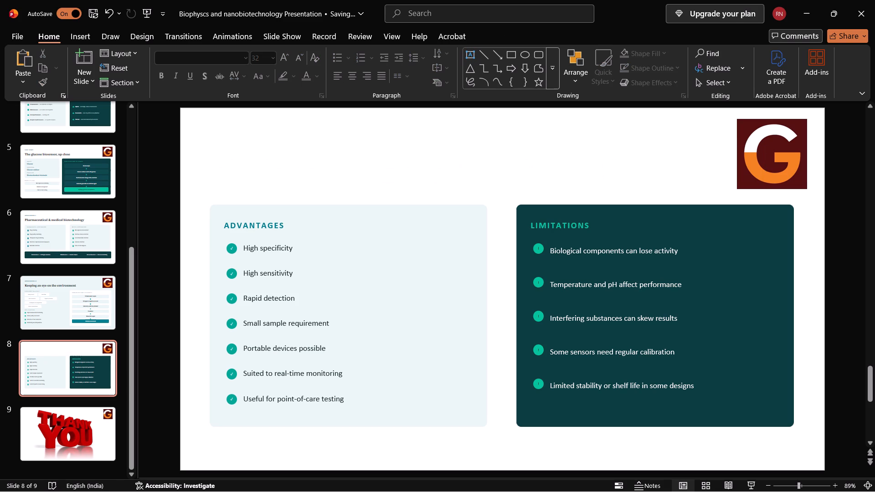
Move the pale background panel behind the Advantages list upward and extend its bottom edge below the last bullet.
{"action": "left_click", "coordinate": [387, 227]}
{"action": "left_click", "coordinate": [214, 207]}
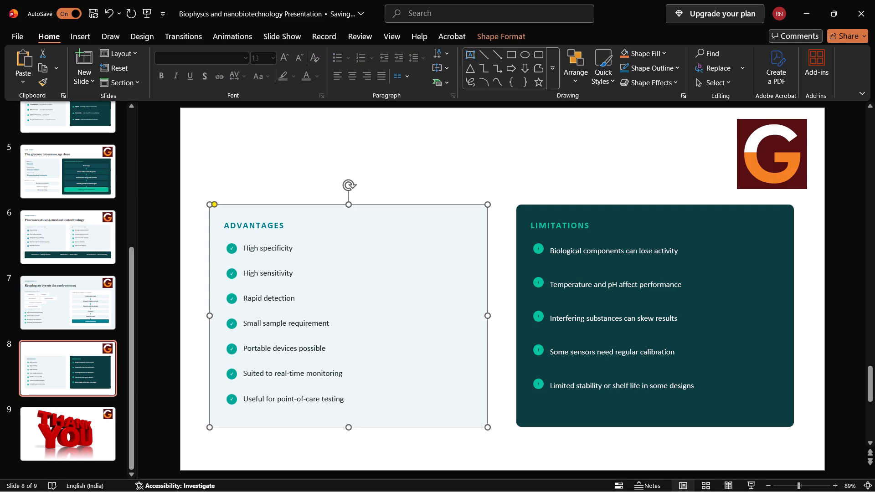
{"action": "left_click_drag", "start_coordinate": [333, 205], "coordinate": [333, 175]}
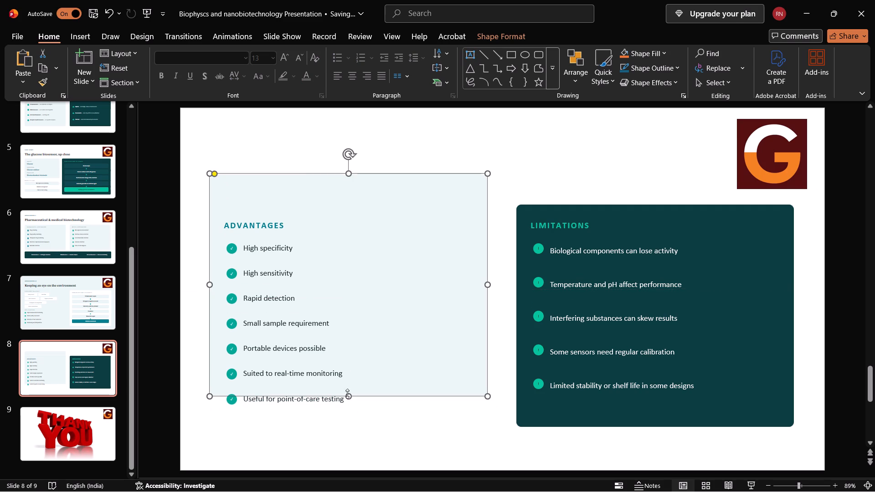
{"action": "left_click_drag", "start_coordinate": [349, 394], "coordinate": [345, 420]}
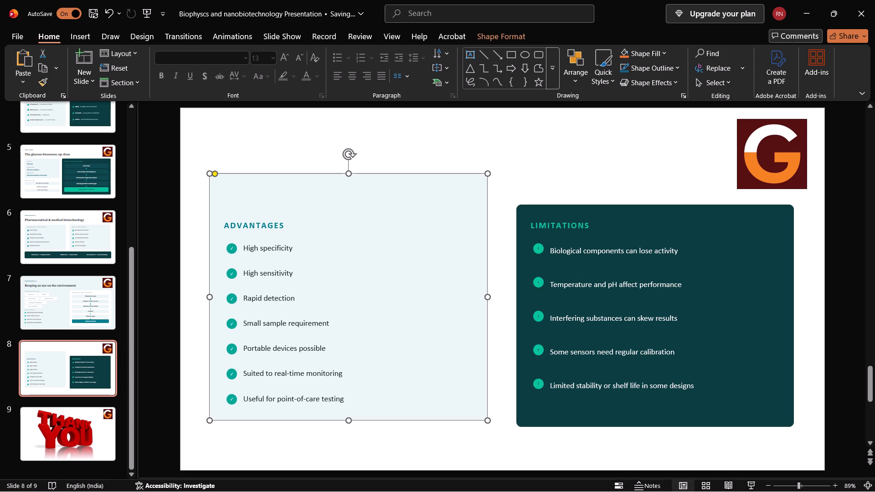
Move the dark background panel behind the Limitations list upward, keeping its last bullet inside the panel.
{"action": "left_click", "coordinate": [640, 223]}
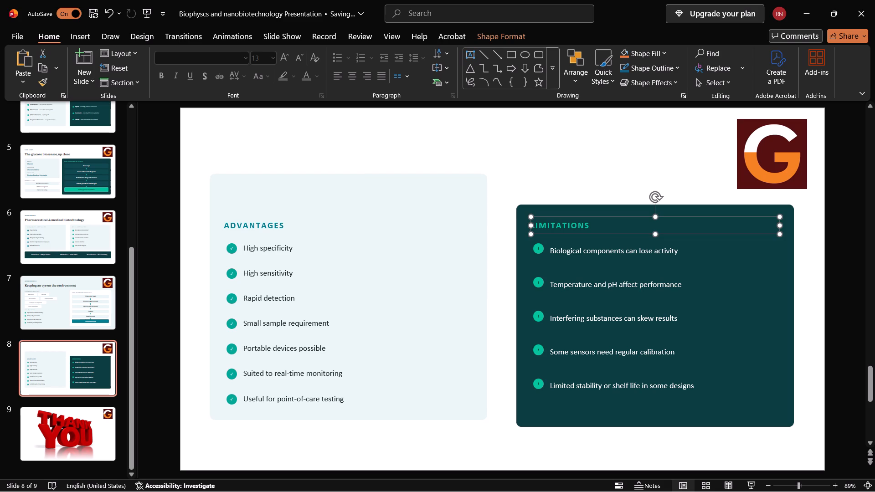
{"action": "left_click", "coordinate": [702, 226]}
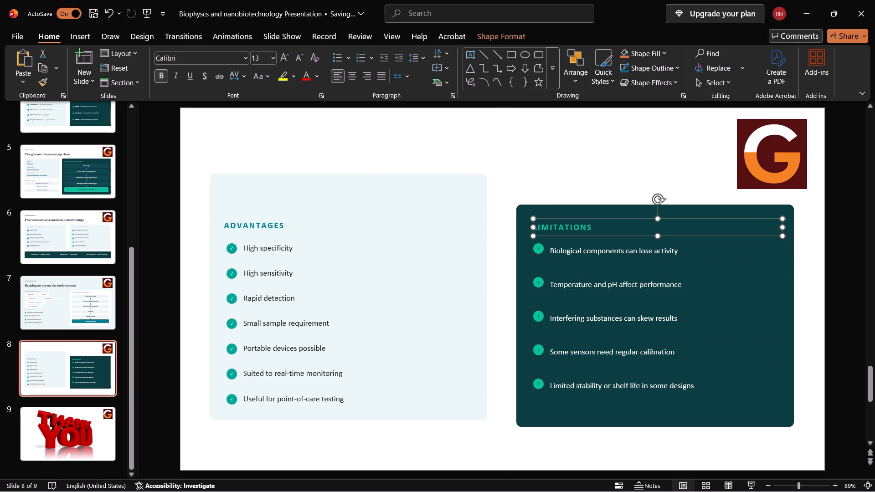
{"action": "left_click", "coordinate": [706, 299]}
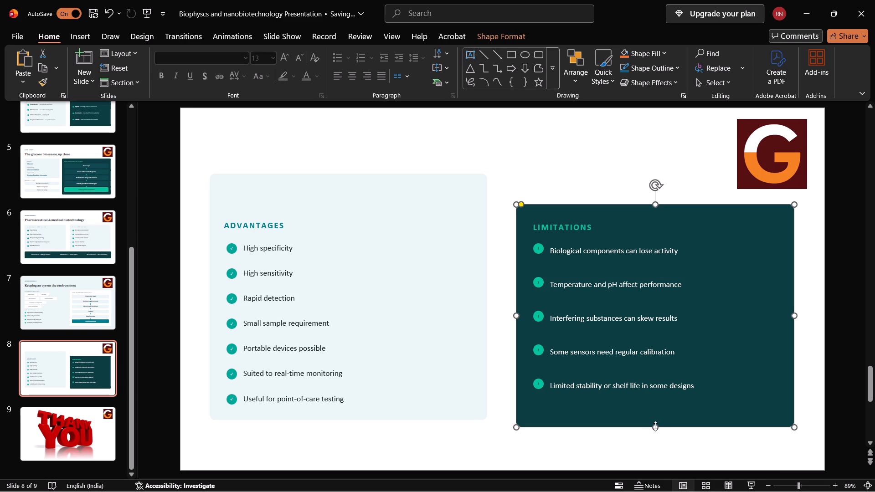
{"action": "left_click_drag", "start_coordinate": [654, 410], "coordinate": [651, 384]}
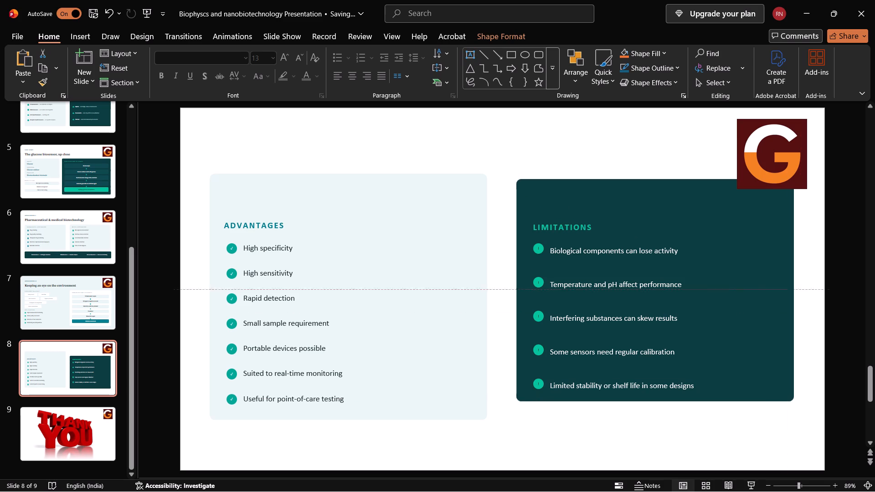
{"action": "left_click_drag", "start_coordinate": [651, 384], "coordinate": [651, 374]}
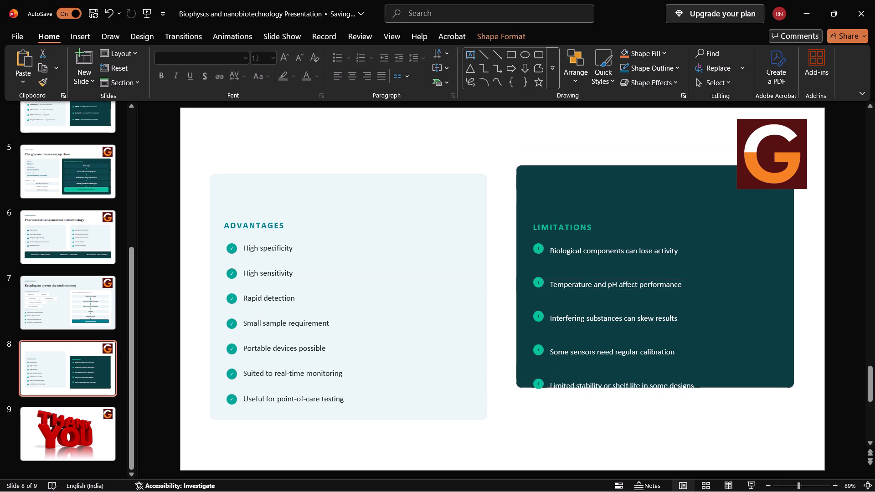
{"action": "left_click_drag", "start_coordinate": [651, 374], "coordinate": [648, 391]}
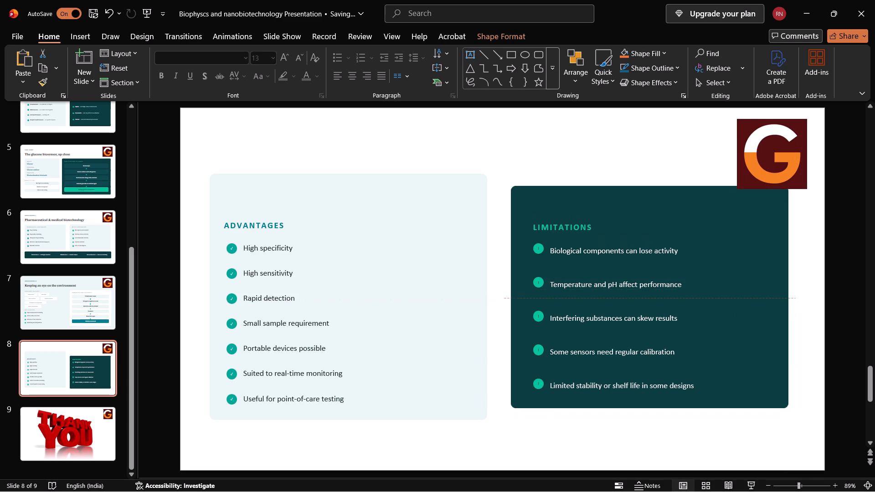
{"action": "left_click_drag", "start_coordinate": [648, 391], "coordinate": [648, 391]}
Shorten the pale Advantages panel on slide 8, lining its top edge up with the Limitations panel and raising its bottom edge to the last bullet.
{"action": "left_click", "coordinate": [393, 247]}
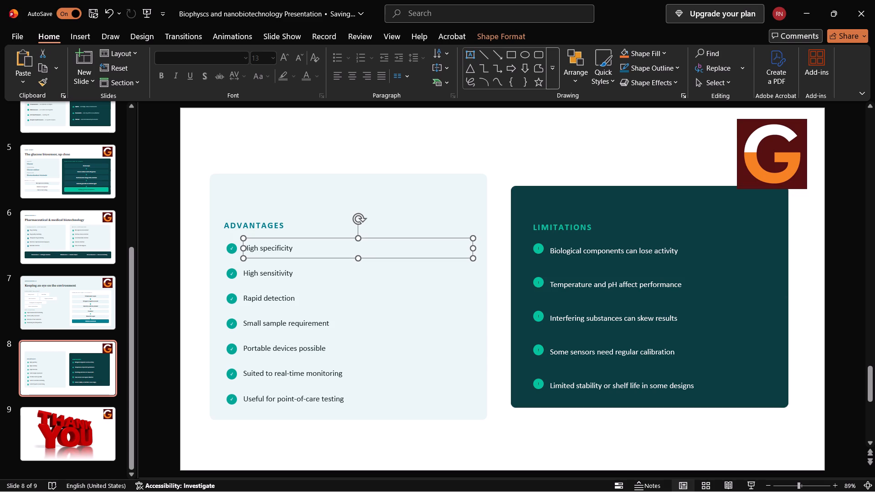
{"action": "left_click", "coordinate": [405, 174]}
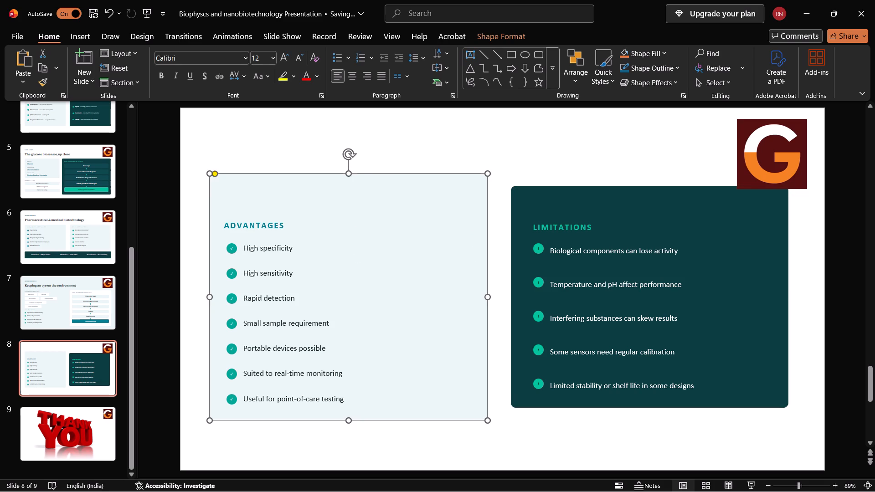
{"action": "left_click_drag", "start_coordinate": [347, 174], "coordinate": [349, 197]}
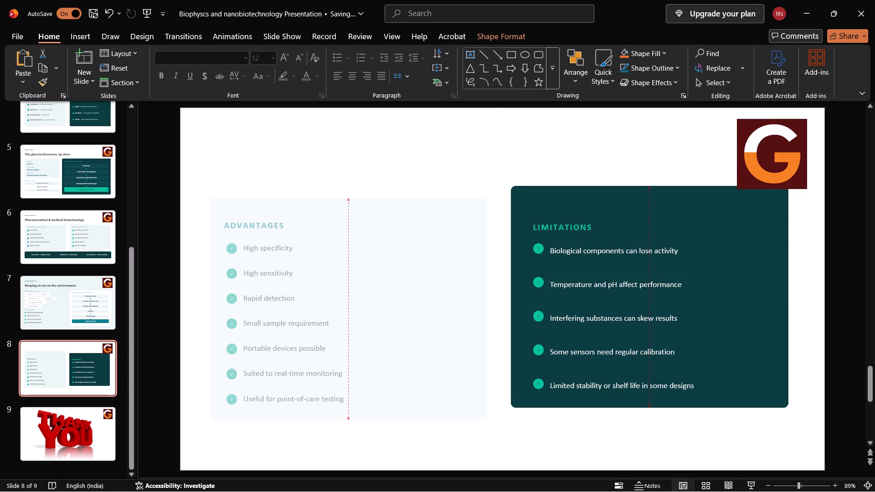
{"action": "left_click_drag", "start_coordinate": [349, 197], "coordinate": [350, 190]}
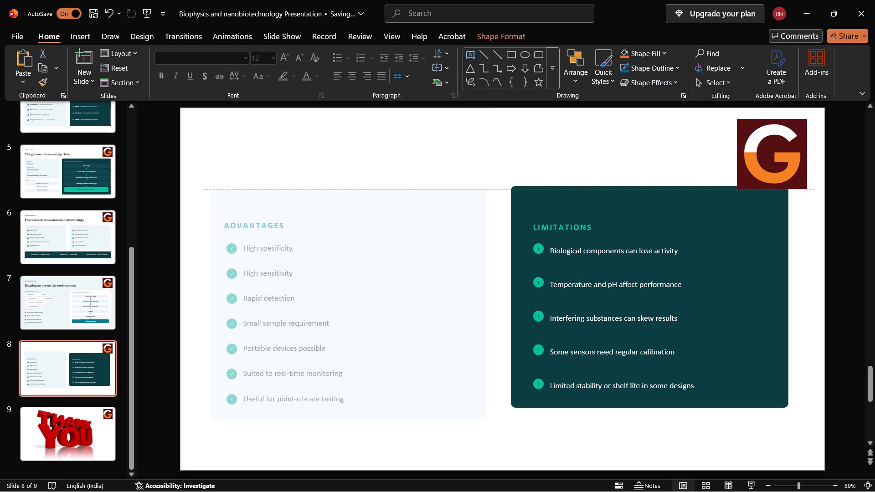
{"action": "left_click_drag", "start_coordinate": [350, 190], "coordinate": [350, 187]}
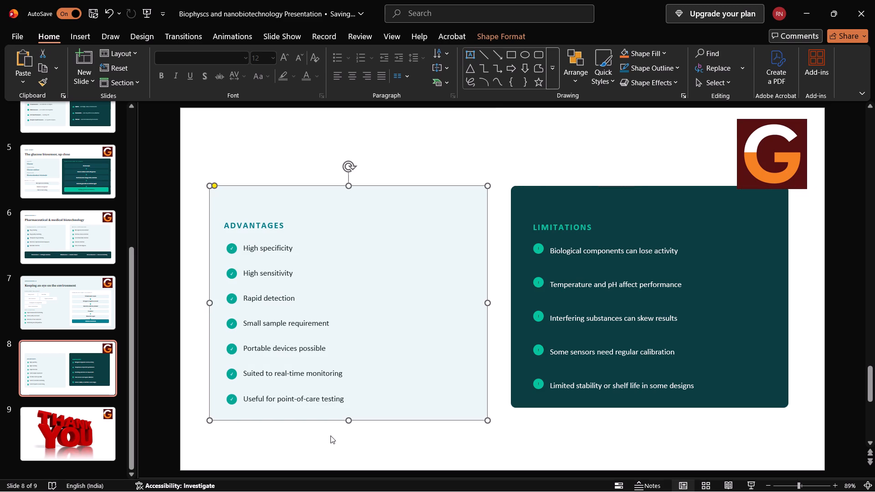
{"action": "left_click_drag", "start_coordinate": [348, 418], "coordinate": [349, 404]}
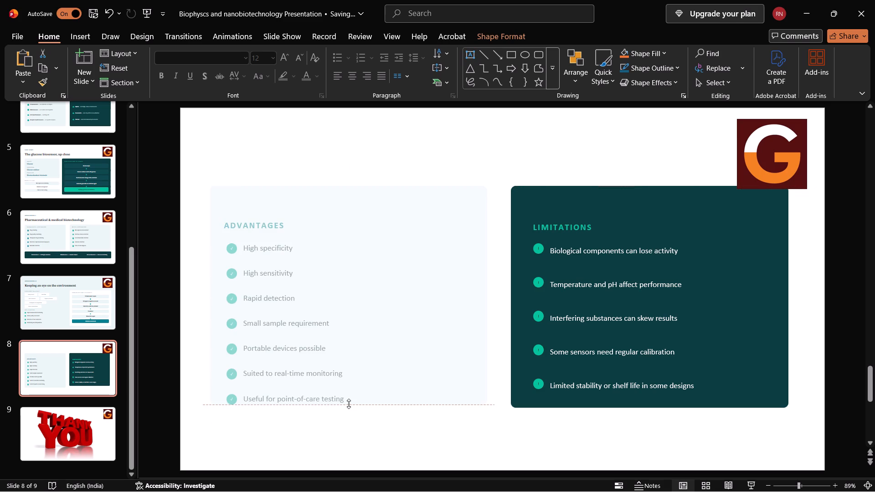
Shorten the "Useful for point-of-care testing" text box from below so its bottom edge aligns with the pale panel's bottom edge.
{"action": "left_click", "coordinate": [317, 276]}
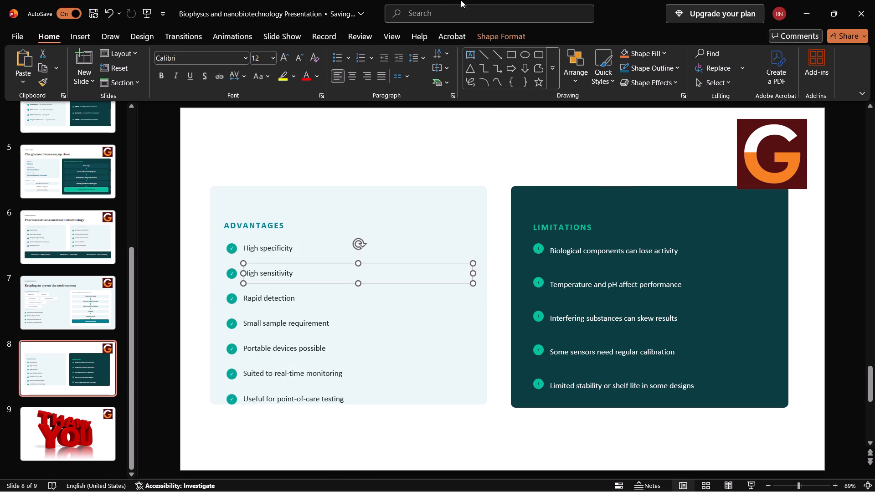
{"action": "left_click", "coordinate": [439, 90]}
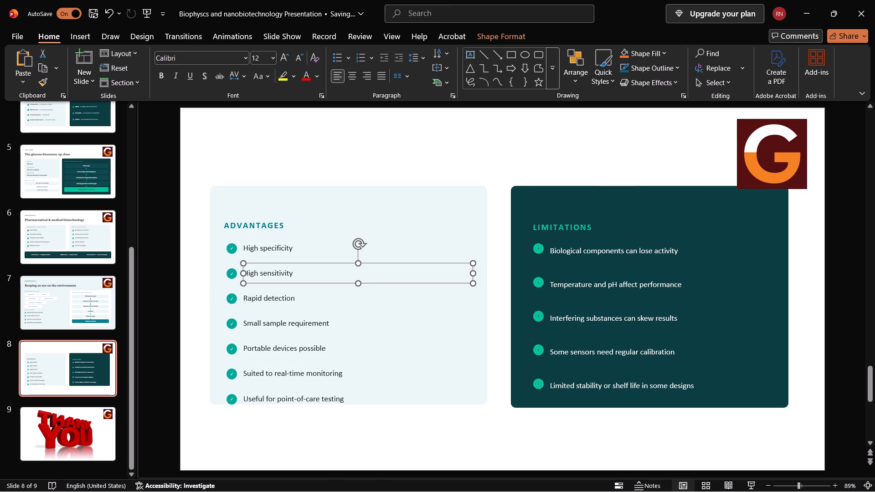
{"action": "left_click", "coordinate": [379, 265]}
{"action": "left_click", "coordinate": [240, 222]}
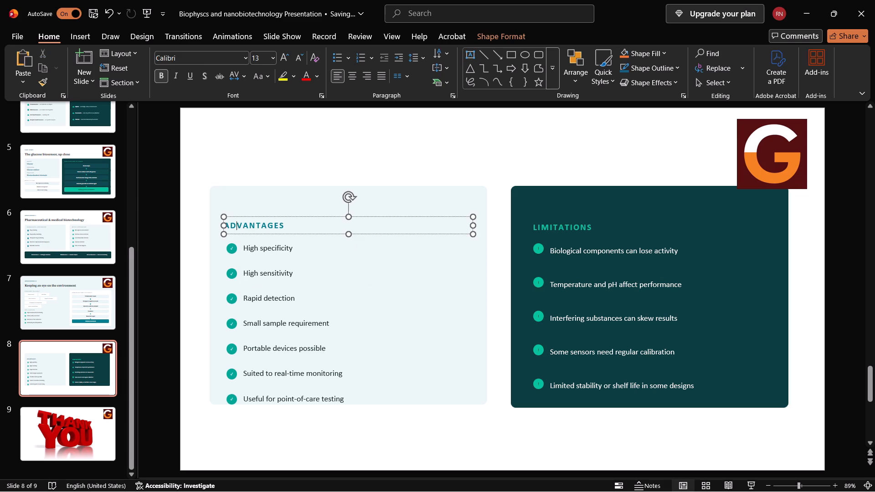
{"action": "left_click", "coordinate": [356, 404]}
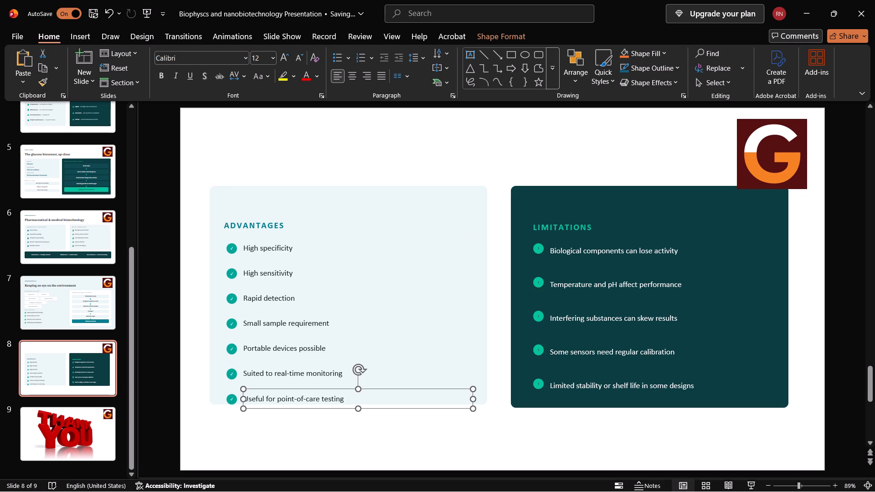
{"action": "left_click", "coordinate": [356, 409]}
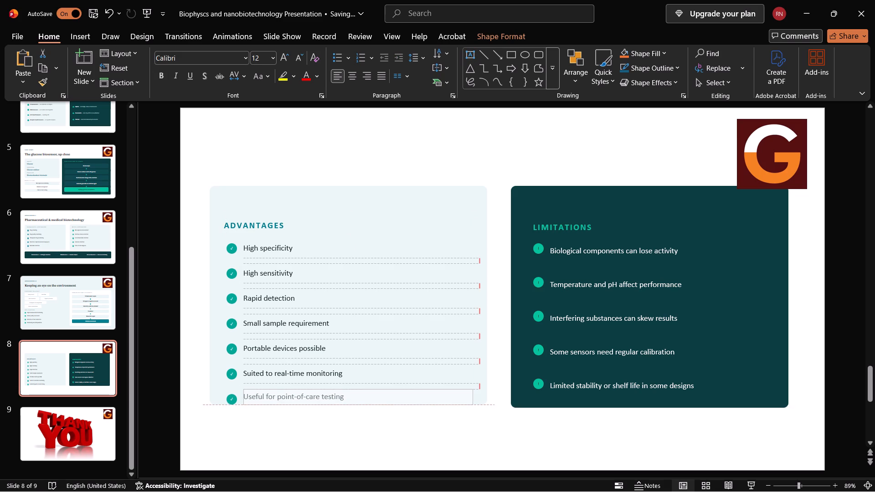
{"action": "left_click", "coordinate": [349, 311]}
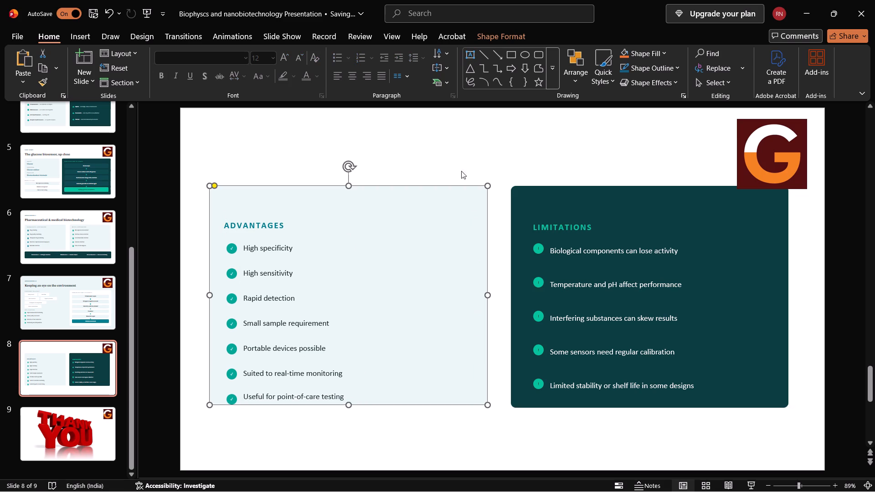
{"action": "left_click", "coordinate": [494, 120]}
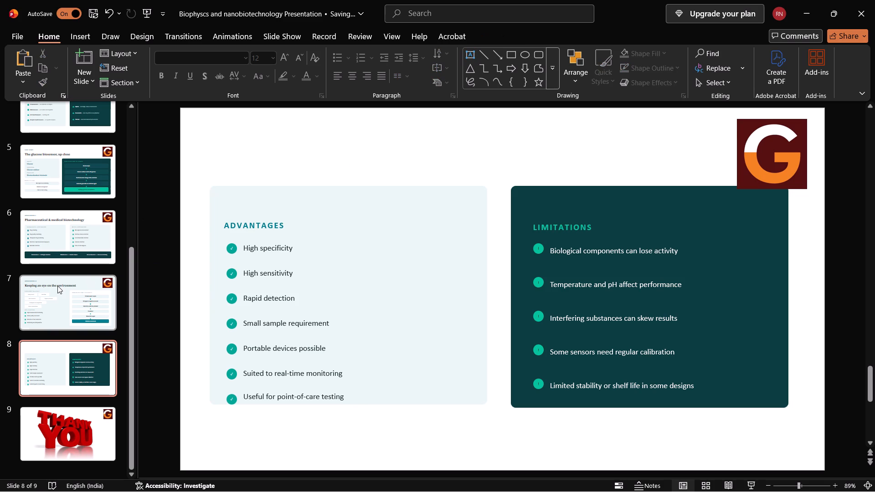
Go back to slide 7, "Keeping an eye on the environment".
{"action": "left_click", "coordinate": [76, 305]}
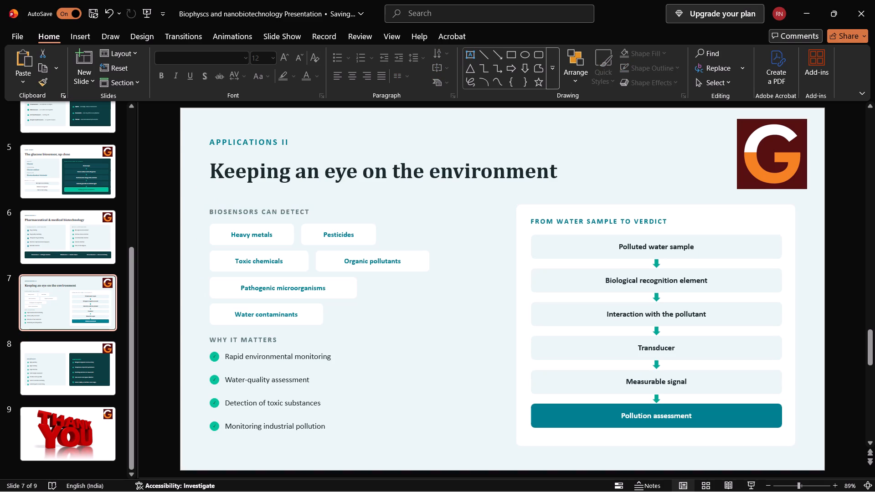
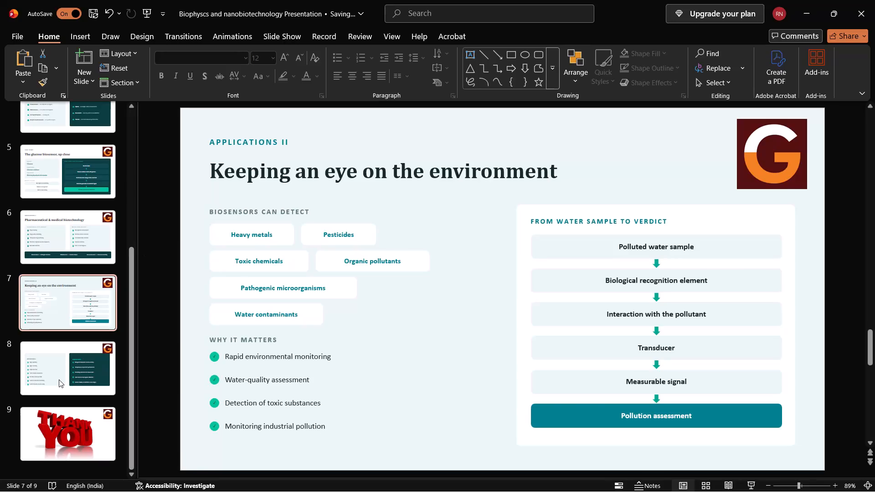
Compare the layout of the Advantages and Limitations slide 8 with slide 7, ending on slide 8.
{"action": "left_click", "coordinate": [59, 379]}
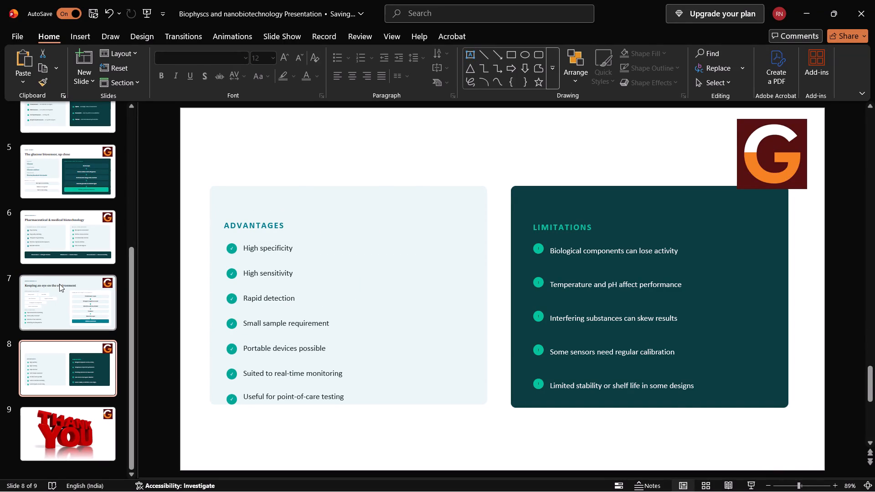
{"action": "left_click", "coordinate": [59, 284]}
{"action": "left_click", "coordinate": [88, 366]}
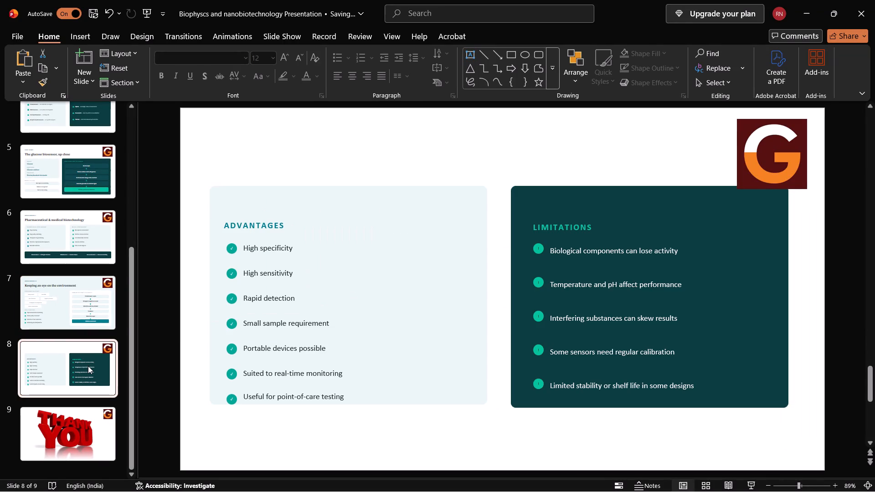
{"action": "left_click", "coordinate": [75, 297]}
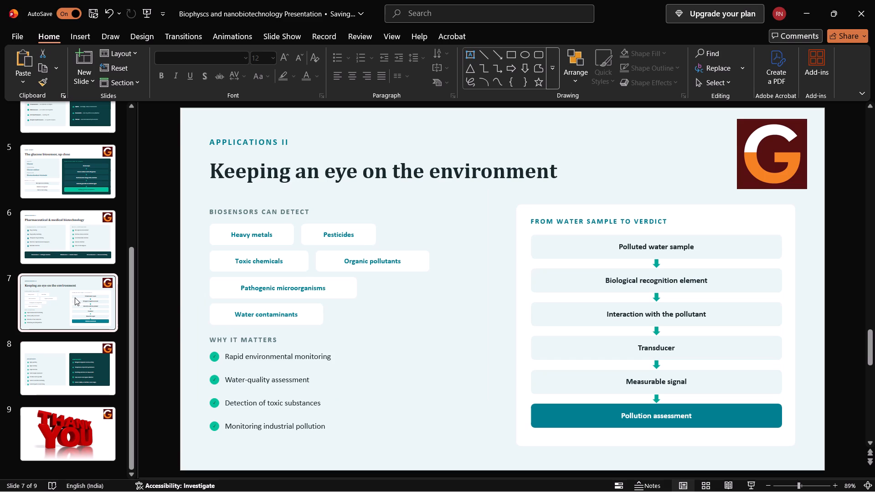
{"action": "left_click", "coordinate": [66, 360]}
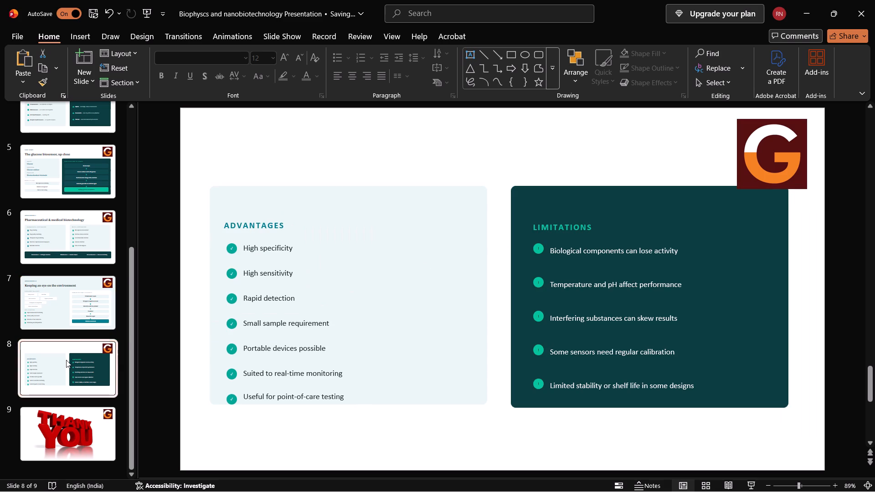
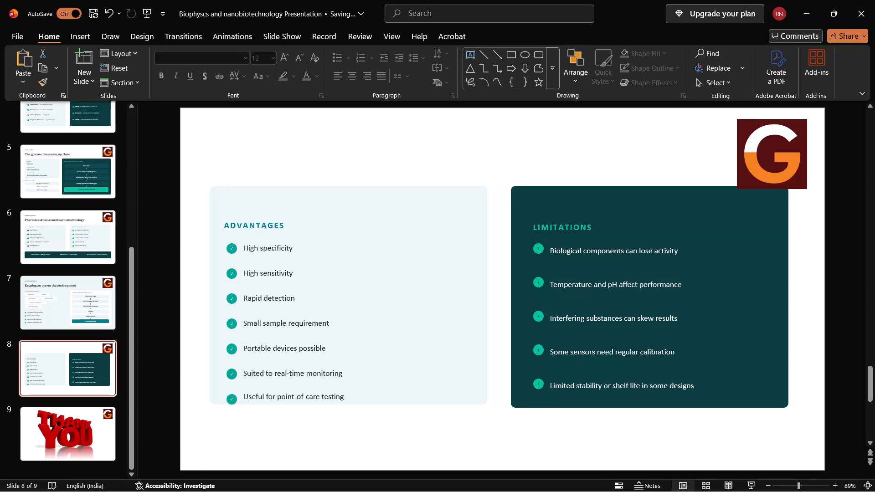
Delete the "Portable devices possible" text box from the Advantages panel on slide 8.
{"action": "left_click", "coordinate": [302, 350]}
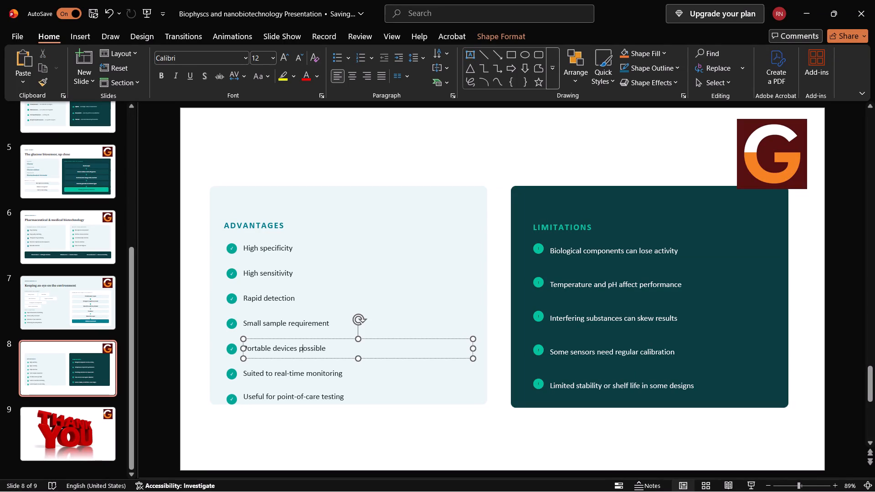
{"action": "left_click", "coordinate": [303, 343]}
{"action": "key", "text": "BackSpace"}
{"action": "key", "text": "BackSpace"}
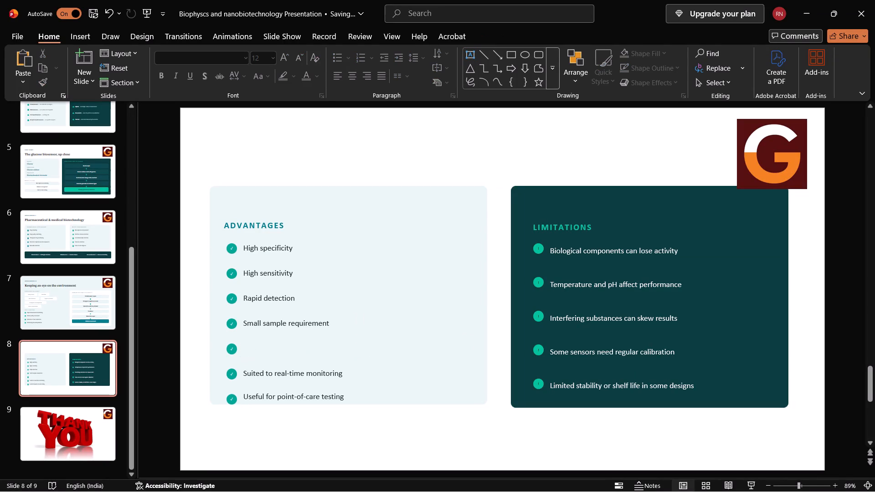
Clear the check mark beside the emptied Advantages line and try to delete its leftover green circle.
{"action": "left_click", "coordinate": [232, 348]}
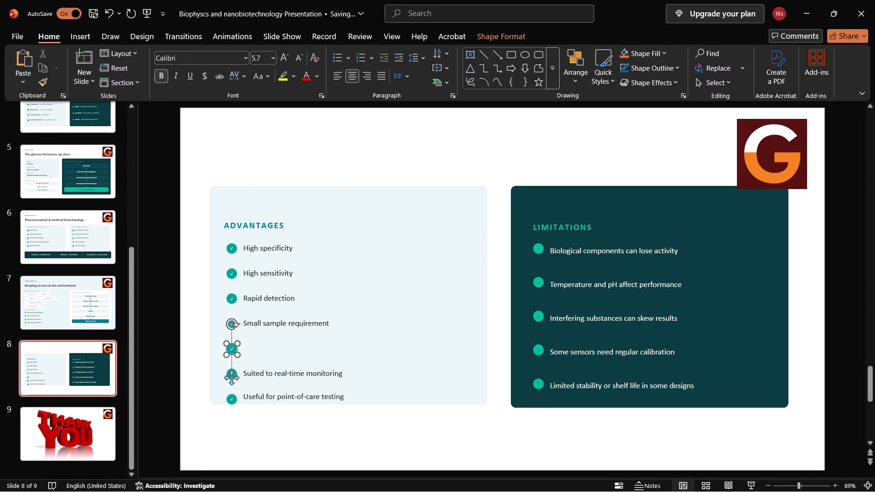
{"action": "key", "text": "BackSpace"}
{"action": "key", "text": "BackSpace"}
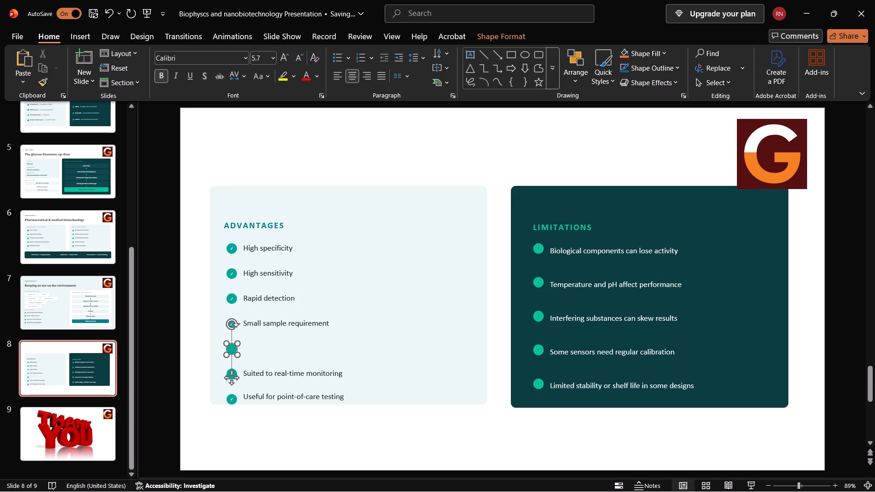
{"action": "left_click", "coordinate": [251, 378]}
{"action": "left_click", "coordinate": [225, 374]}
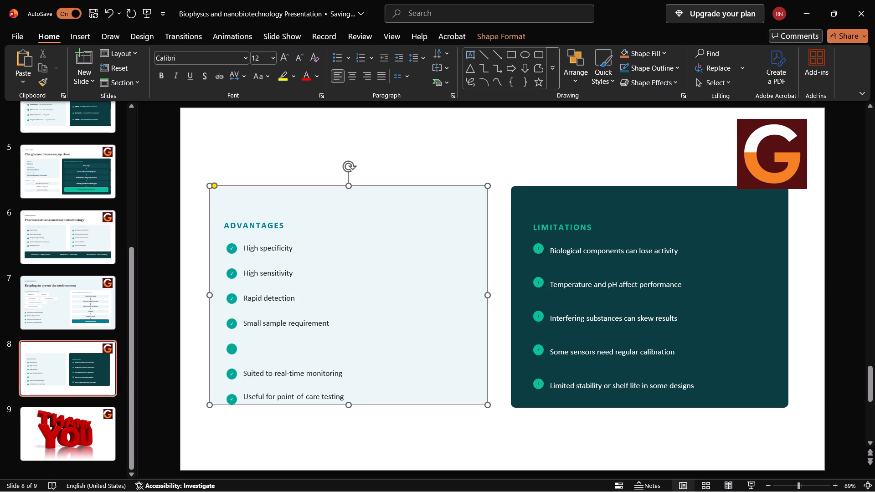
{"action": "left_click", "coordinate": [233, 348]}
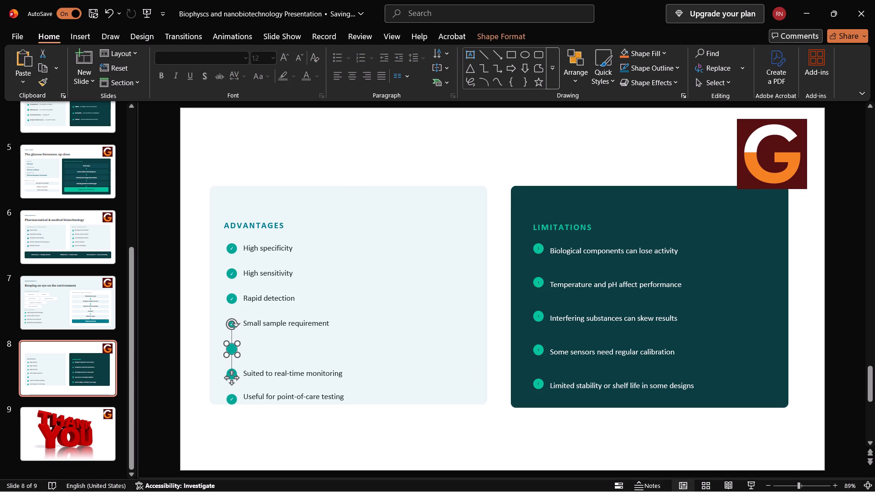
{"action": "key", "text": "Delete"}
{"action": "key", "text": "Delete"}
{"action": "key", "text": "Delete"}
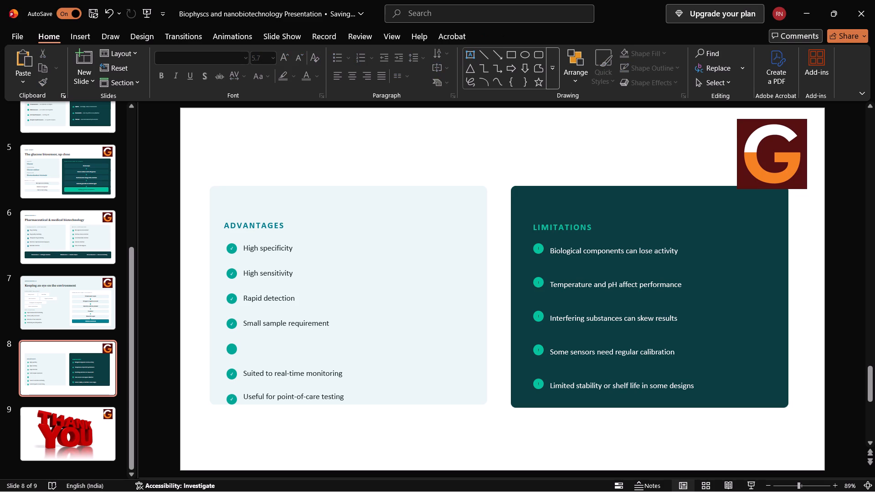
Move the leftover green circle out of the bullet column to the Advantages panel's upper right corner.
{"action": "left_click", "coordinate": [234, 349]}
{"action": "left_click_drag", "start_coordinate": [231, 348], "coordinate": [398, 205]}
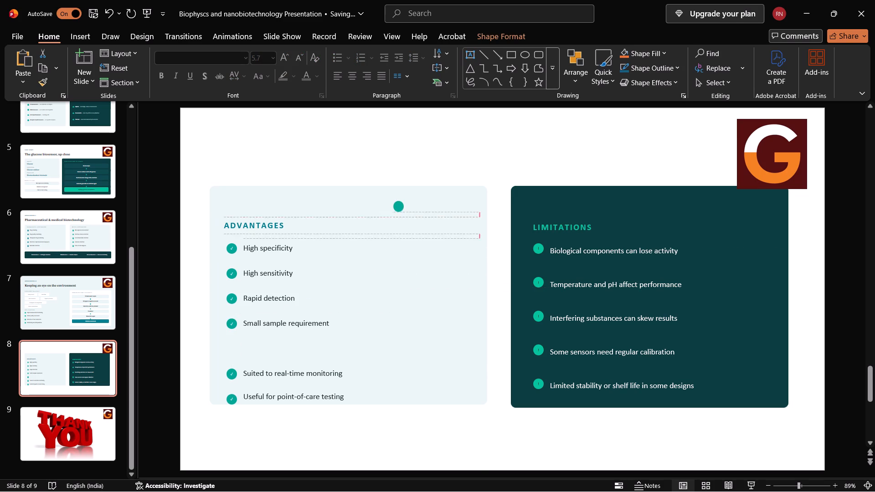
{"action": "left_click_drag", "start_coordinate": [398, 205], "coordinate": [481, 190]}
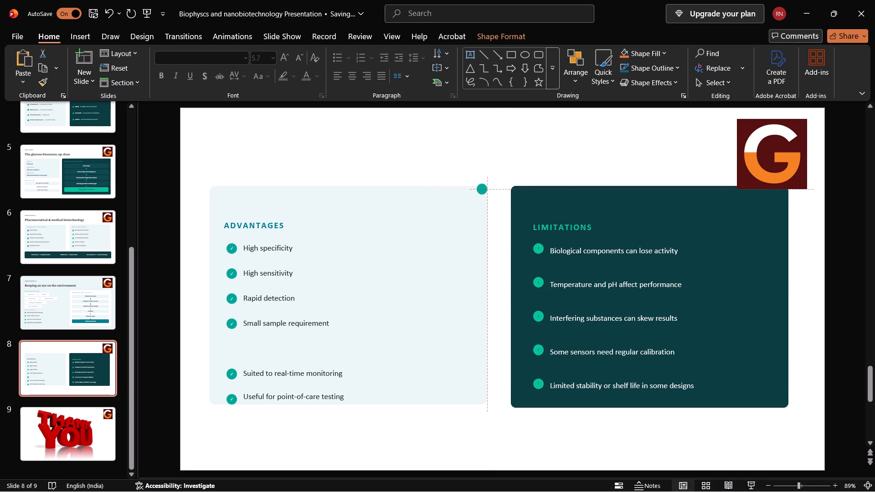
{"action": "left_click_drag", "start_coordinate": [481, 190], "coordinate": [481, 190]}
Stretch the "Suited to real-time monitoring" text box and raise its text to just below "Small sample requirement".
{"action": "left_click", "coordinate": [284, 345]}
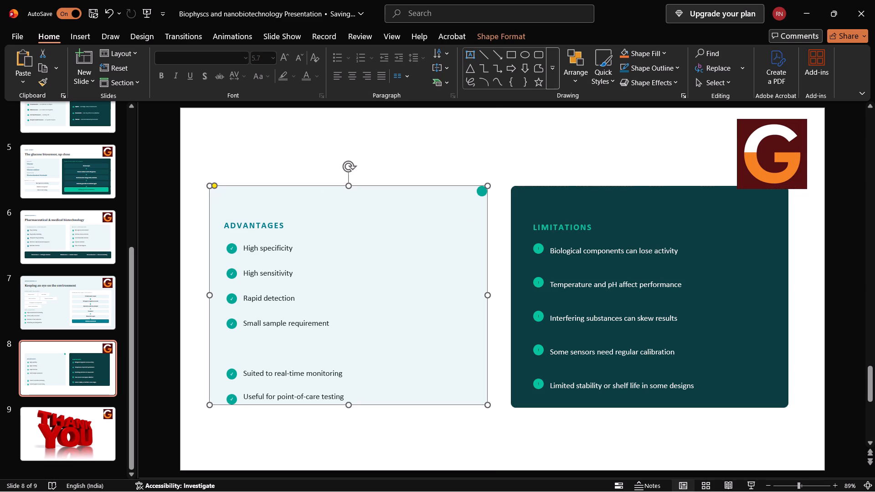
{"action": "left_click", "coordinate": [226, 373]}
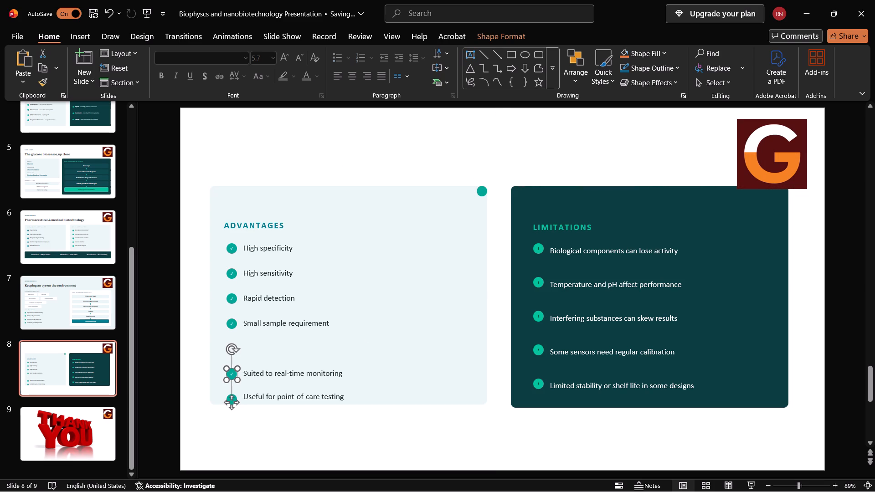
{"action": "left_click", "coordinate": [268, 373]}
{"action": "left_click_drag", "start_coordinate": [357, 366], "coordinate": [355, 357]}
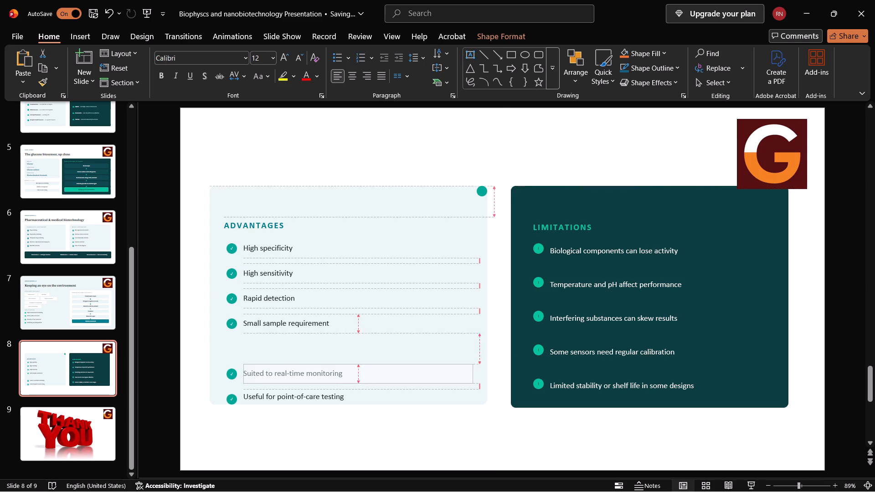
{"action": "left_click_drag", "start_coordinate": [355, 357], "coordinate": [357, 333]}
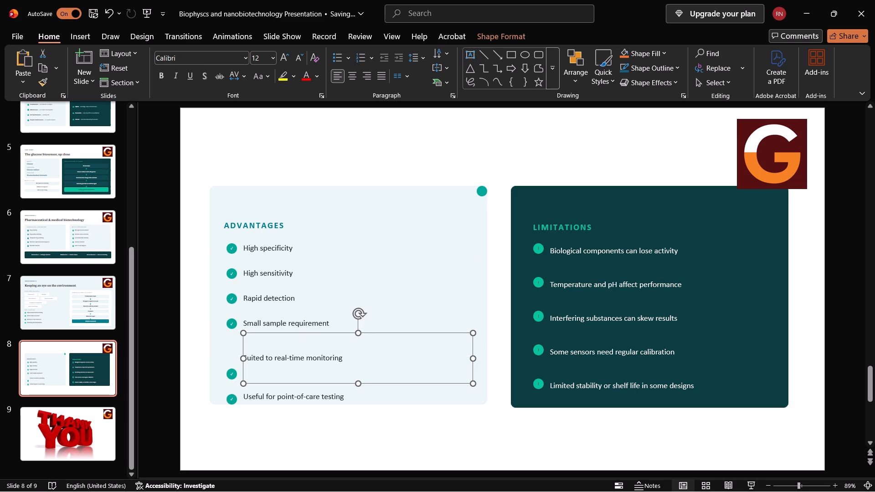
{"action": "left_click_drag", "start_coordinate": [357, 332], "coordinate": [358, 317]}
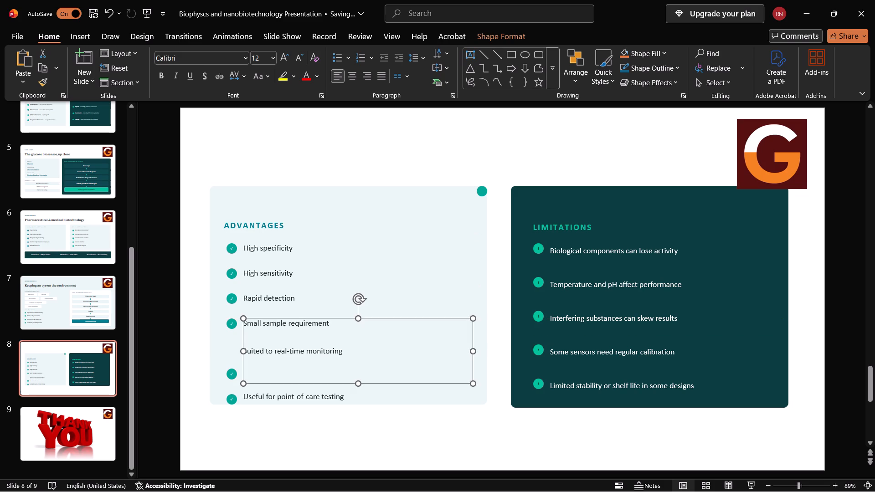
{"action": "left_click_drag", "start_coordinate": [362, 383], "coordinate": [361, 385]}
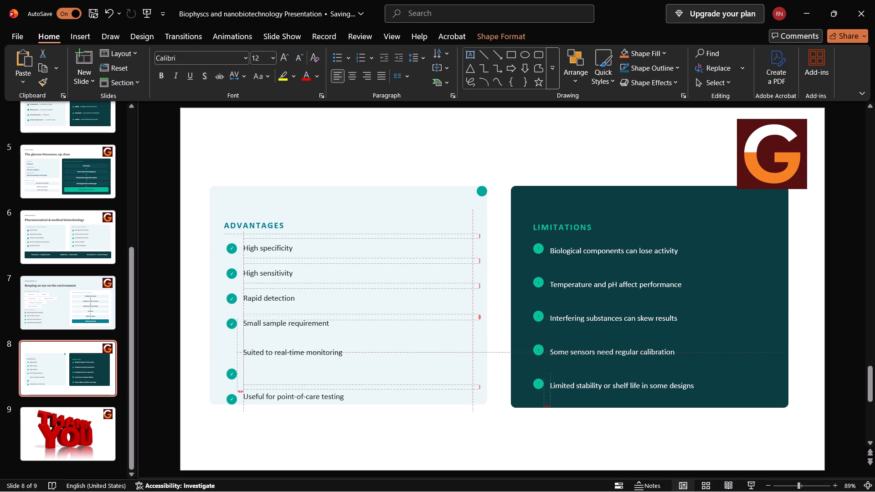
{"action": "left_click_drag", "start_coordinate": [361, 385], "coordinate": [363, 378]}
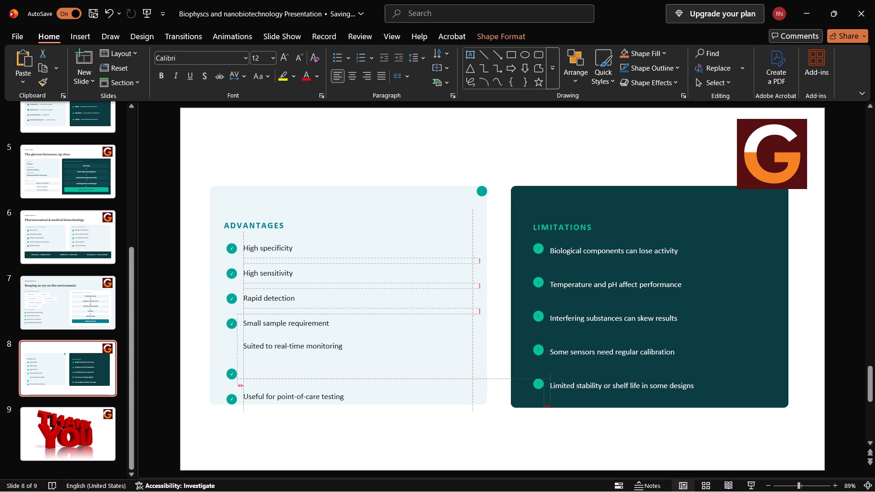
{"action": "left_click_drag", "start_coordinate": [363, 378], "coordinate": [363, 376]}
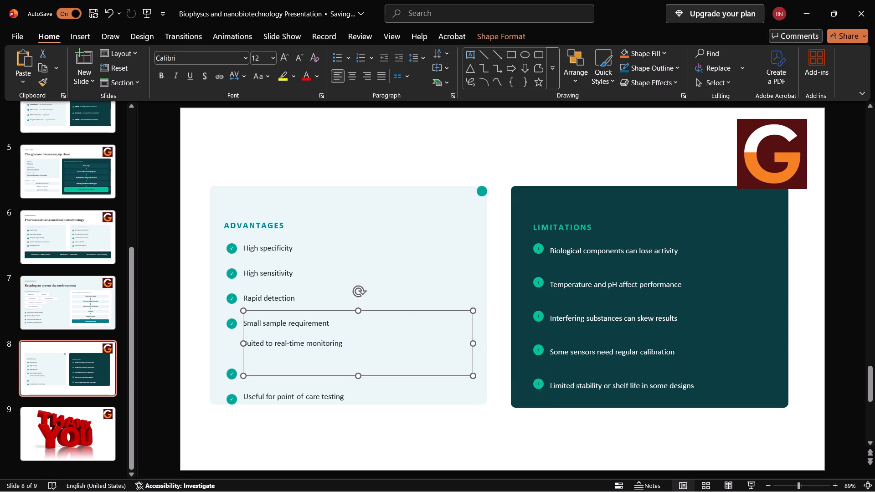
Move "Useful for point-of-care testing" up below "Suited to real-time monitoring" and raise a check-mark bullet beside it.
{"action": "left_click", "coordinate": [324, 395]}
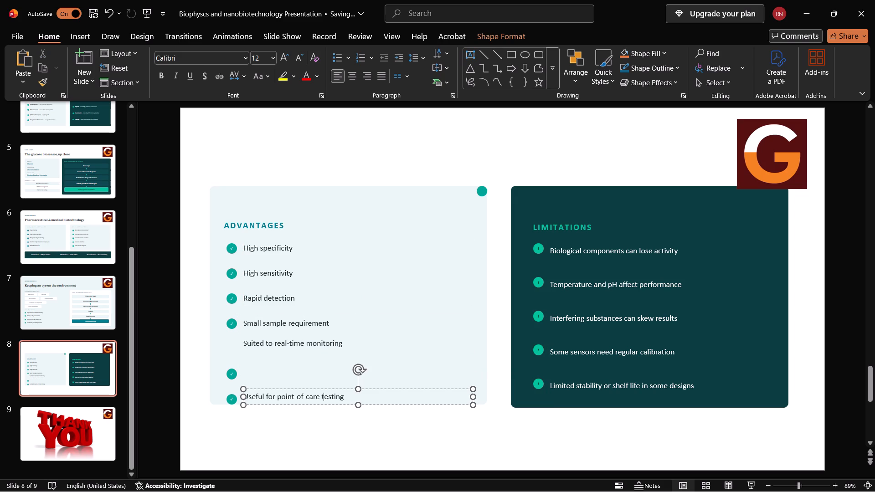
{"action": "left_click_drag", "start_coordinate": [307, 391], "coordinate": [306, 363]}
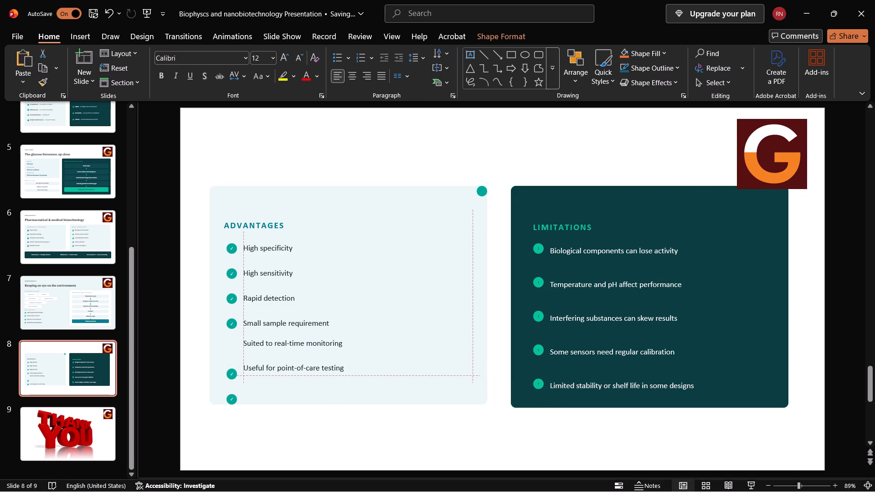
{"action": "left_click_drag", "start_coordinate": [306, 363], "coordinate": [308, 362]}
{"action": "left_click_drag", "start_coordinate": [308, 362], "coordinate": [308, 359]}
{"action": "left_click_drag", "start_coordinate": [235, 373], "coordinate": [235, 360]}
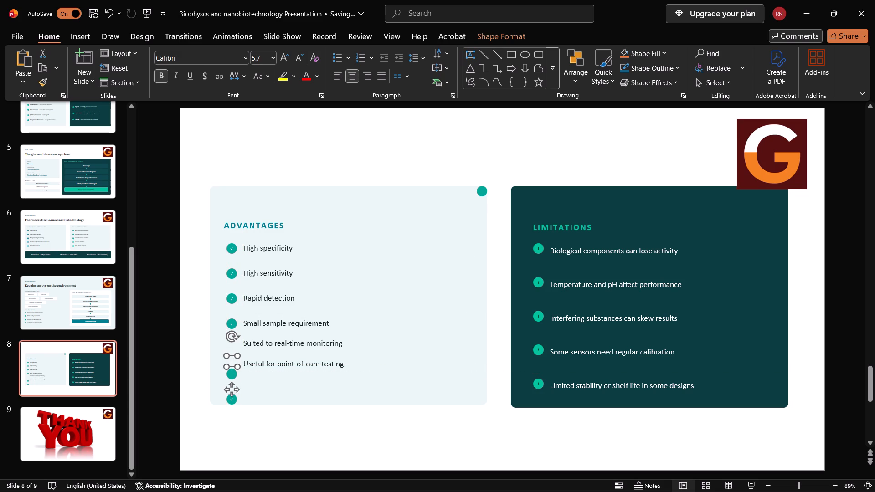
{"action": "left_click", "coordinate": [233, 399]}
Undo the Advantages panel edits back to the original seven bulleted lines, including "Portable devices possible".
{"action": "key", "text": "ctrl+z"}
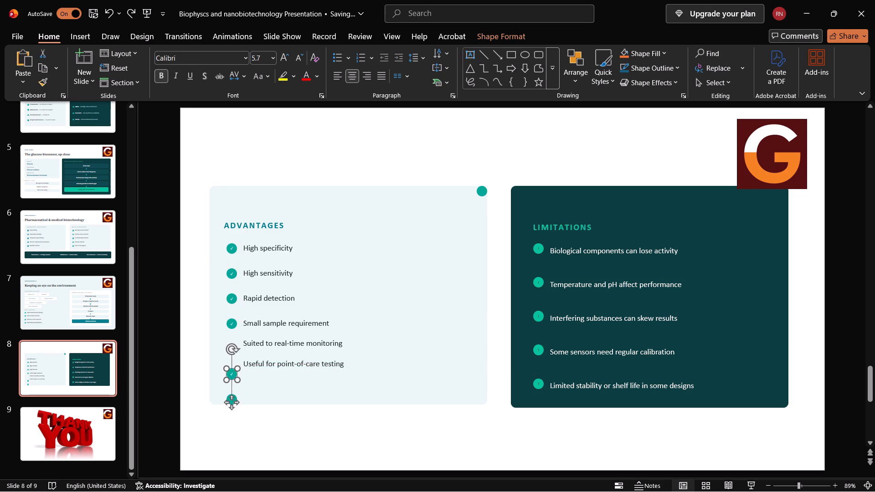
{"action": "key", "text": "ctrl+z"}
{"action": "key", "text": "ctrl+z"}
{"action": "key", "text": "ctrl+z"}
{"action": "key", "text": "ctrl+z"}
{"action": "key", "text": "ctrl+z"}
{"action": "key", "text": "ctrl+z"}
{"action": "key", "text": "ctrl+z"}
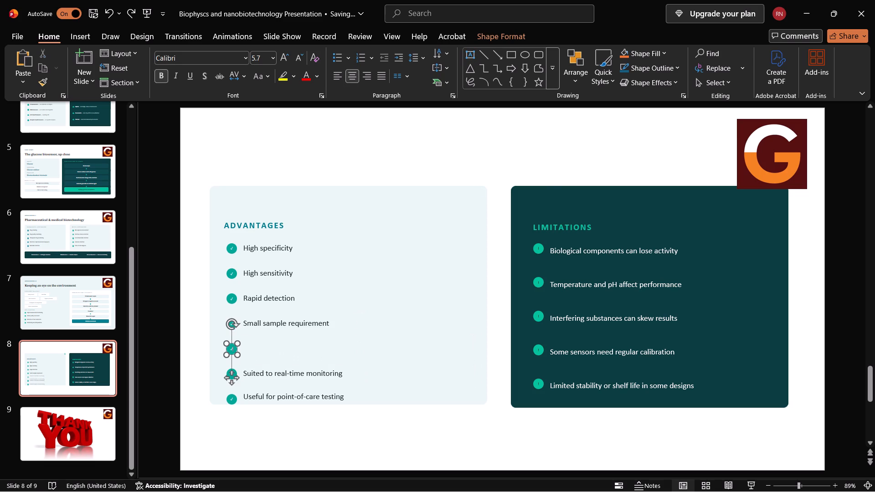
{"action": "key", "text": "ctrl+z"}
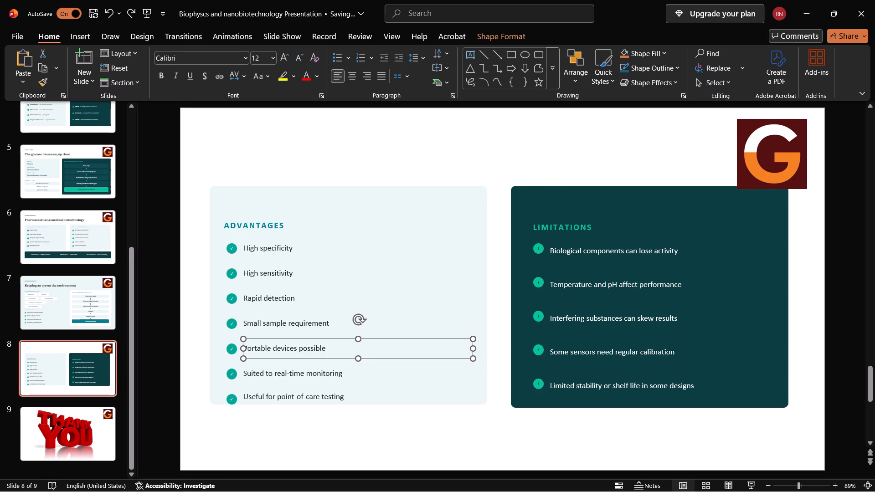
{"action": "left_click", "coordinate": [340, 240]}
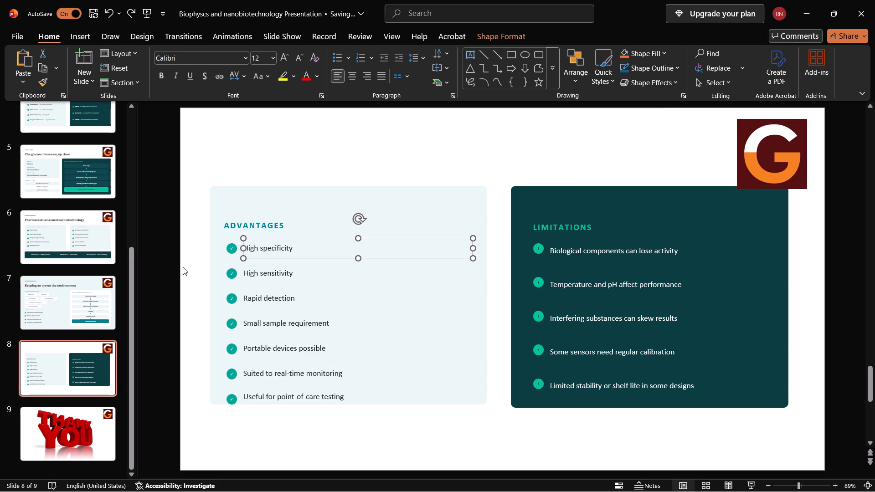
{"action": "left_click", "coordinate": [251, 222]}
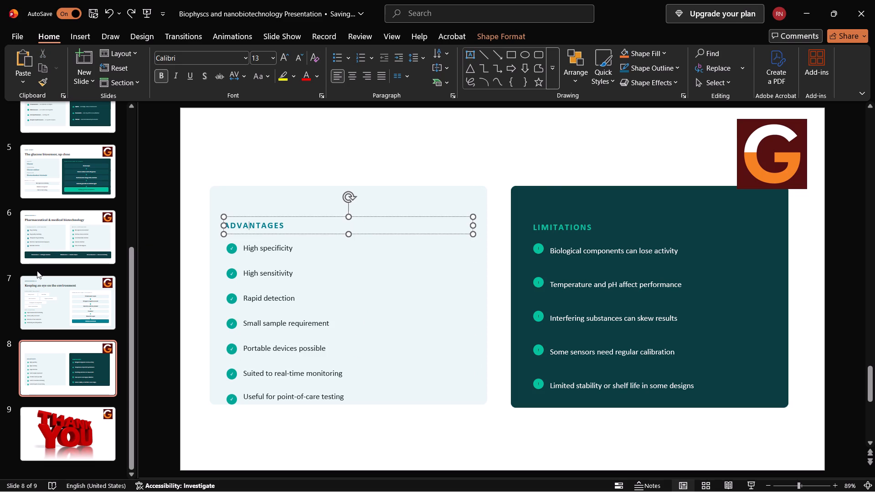
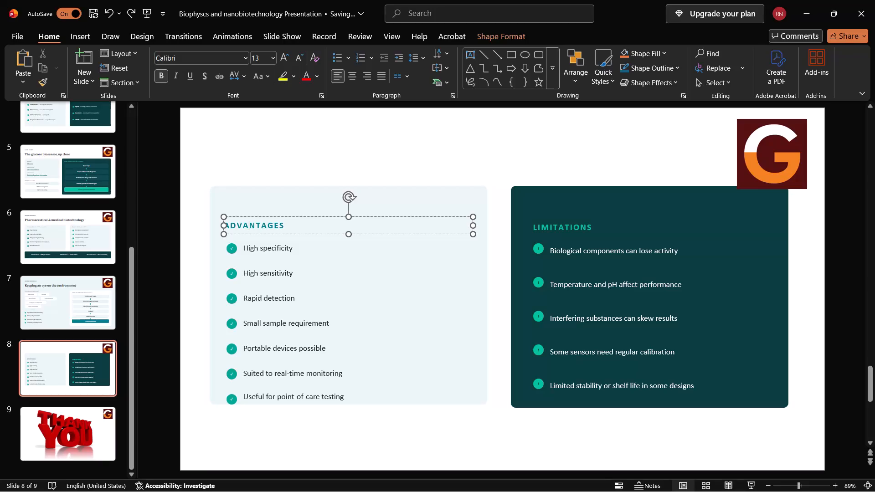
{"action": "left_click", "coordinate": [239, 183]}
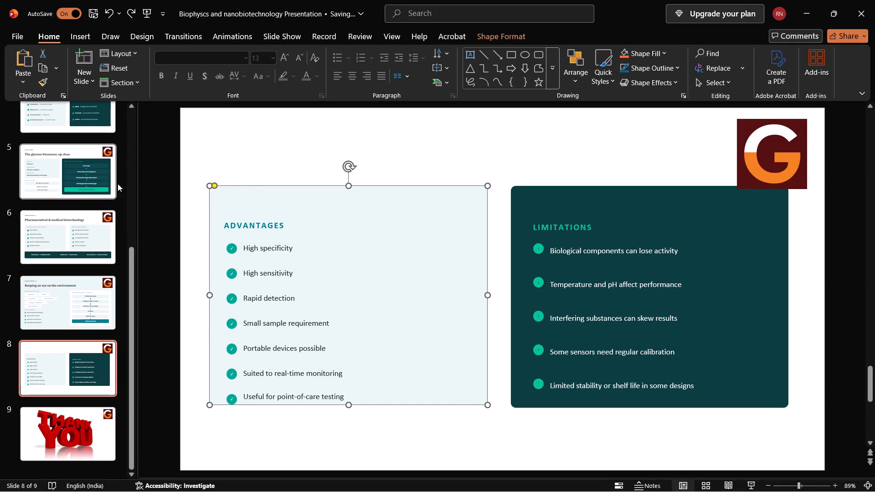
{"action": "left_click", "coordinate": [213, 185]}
Review the presentation from the beginning, examining the Biosensors title slide and the "What is a biosensor?" slide.
{"action": "scroll", "coordinate": [92, 169], "scroll_direction": "up", "scroll_amount": 5}
{"action": "left_click", "coordinate": [77, 149]}
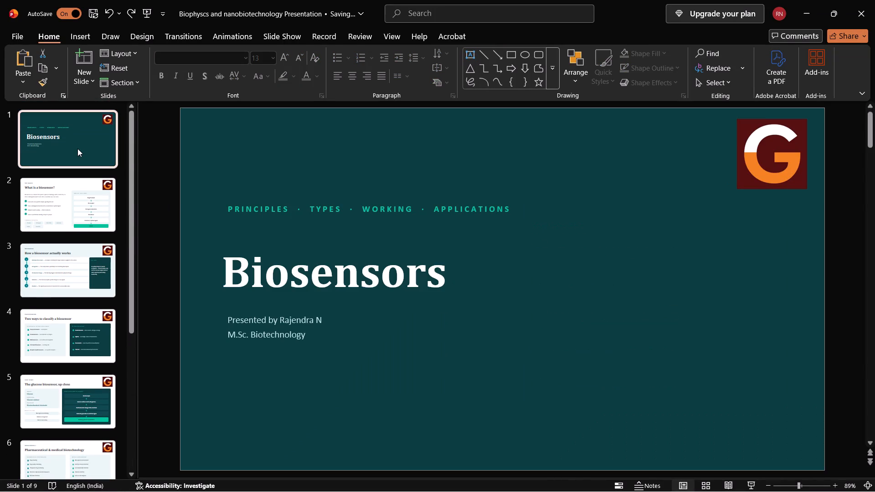
{"action": "left_click", "coordinate": [80, 210]}
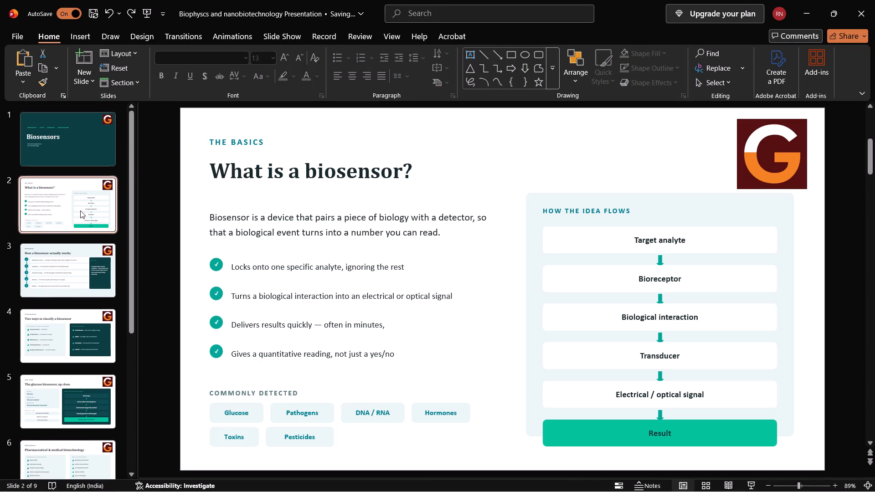
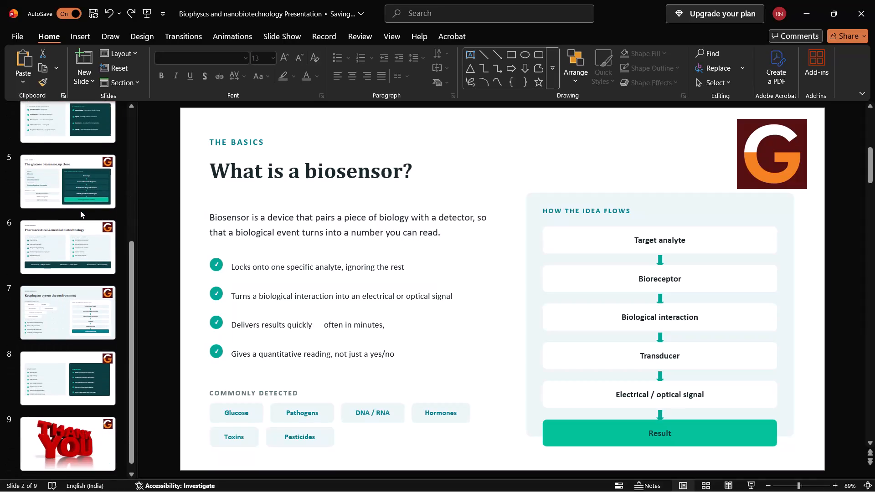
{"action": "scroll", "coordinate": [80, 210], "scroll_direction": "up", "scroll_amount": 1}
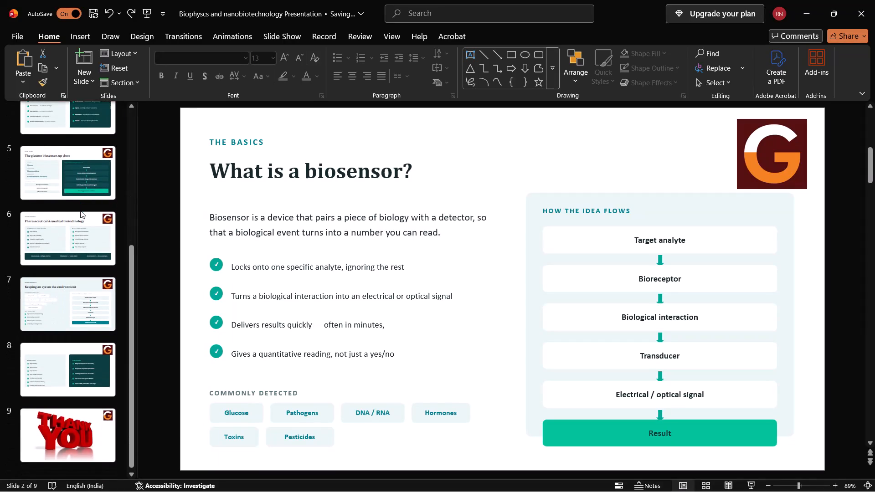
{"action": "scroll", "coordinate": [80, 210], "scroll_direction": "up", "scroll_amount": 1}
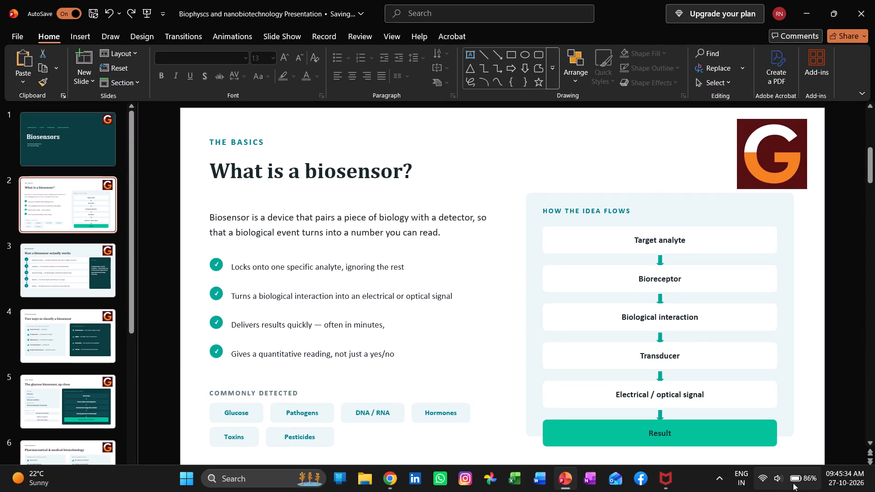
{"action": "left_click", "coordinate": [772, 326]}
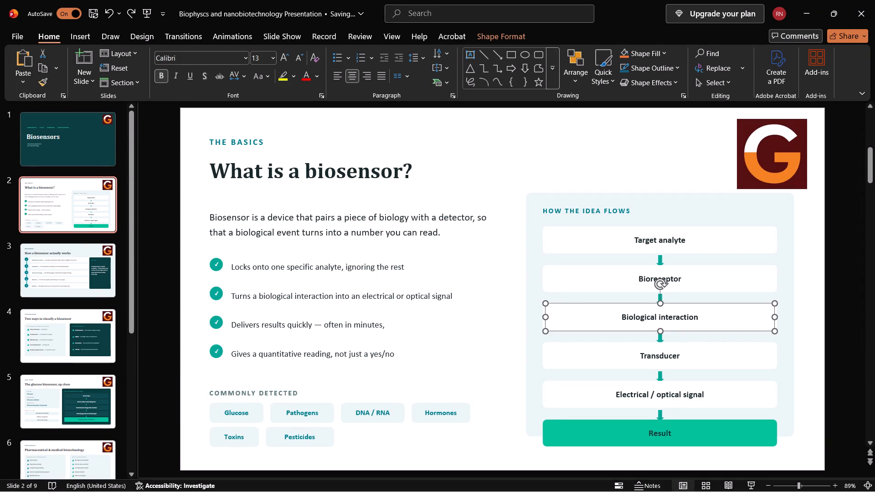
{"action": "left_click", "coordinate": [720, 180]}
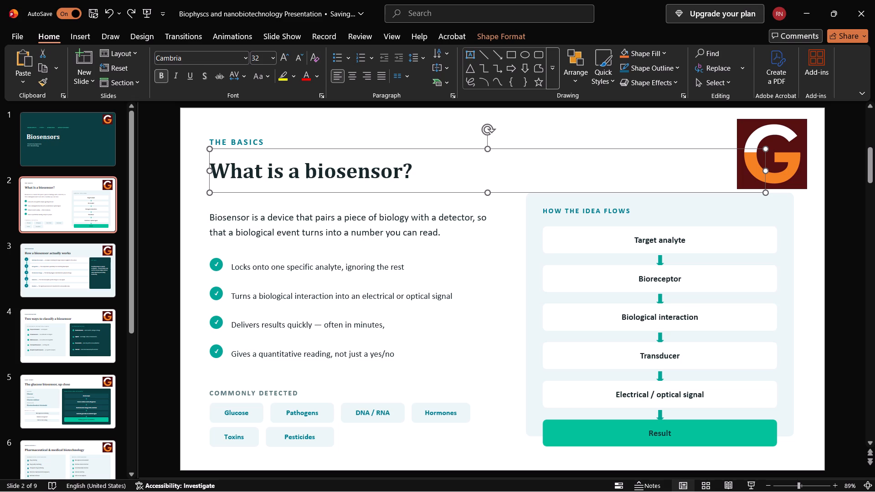
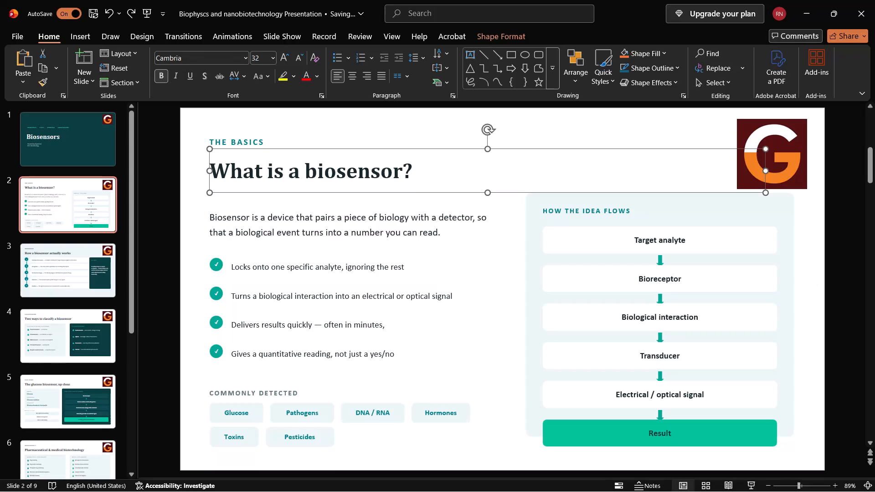
Shorten the fourth checklist point on the "What is a biosensor?" slide to "Gives a quantitative reading," by removing "not just a yes/no".
{"action": "left_click", "coordinate": [395, 354]}
{"action": "left_click", "coordinate": [395, 354]}
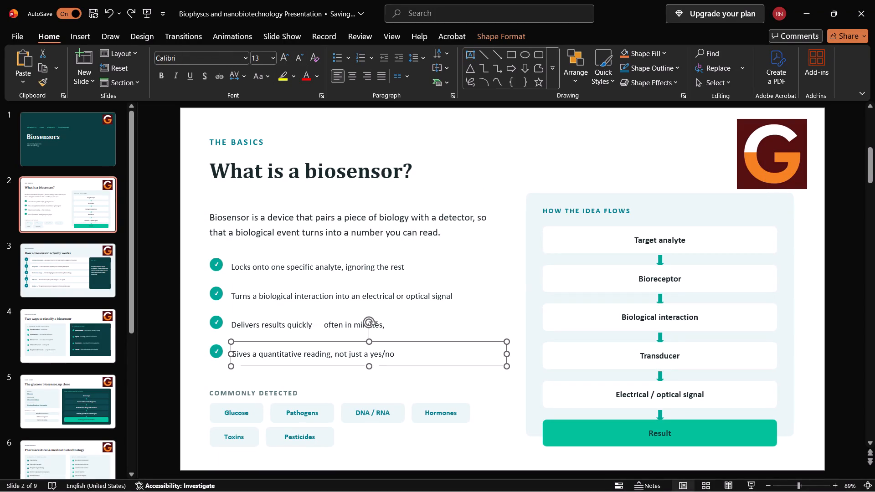
{"action": "left_click", "coordinate": [398, 356]}
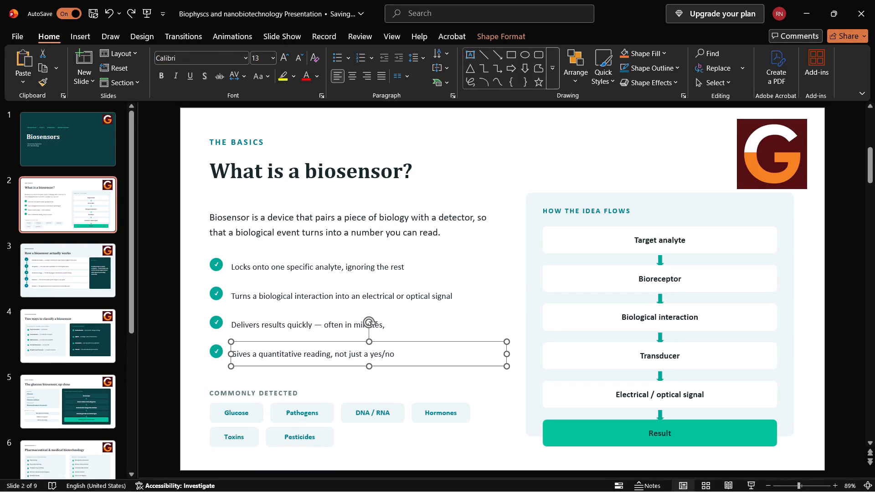
{"action": "left_click", "coordinate": [387, 354]}
{"action": "key", "text": "Right"}
{"action": "key", "text": "Right"}
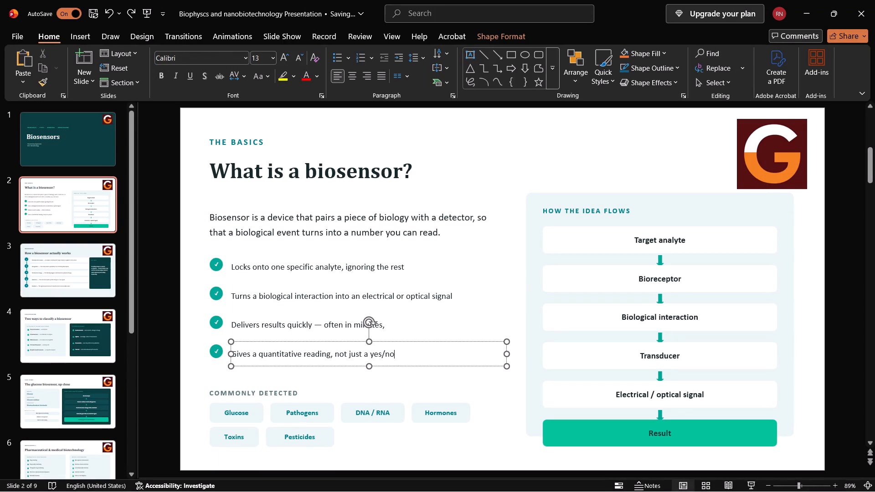
{"action": "key", "text": "BackSpace"}
{"action": "key", "text": "BackSpace"}
{"action": "key", "text": "ctrl+BackSpace"}
{"action": "key", "text": "ctrl+BackSpace"}
{"action": "key", "text": "ctrl+BackSpace"}
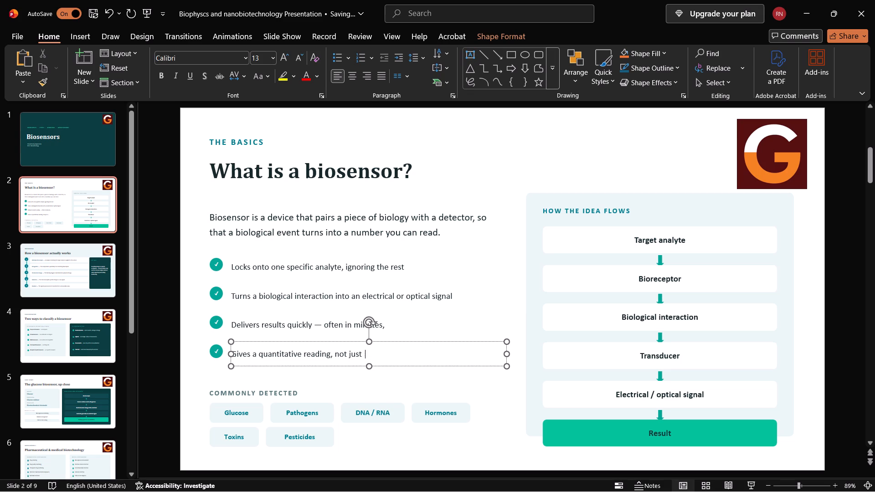
{"action": "key", "text": "ctrl+BackSpace"}
{"action": "key", "text": "ctrl+BackSpace"}
{"action": "key", "text": "BackSpace"}
{"action": "left_click", "coordinate": [364, 203]}
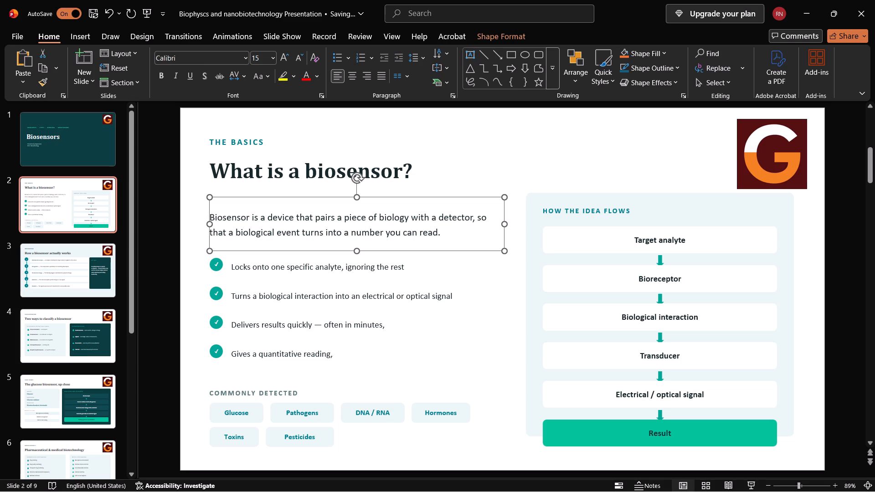
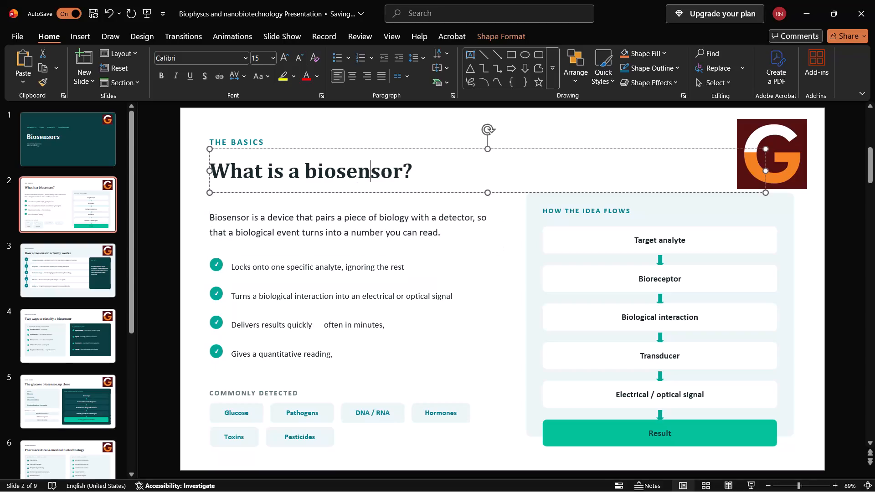
Delete the "THE BASICS" label above the title on the "What is a biosensor?" slide.
{"action": "left_click", "coordinate": [264, 144]}
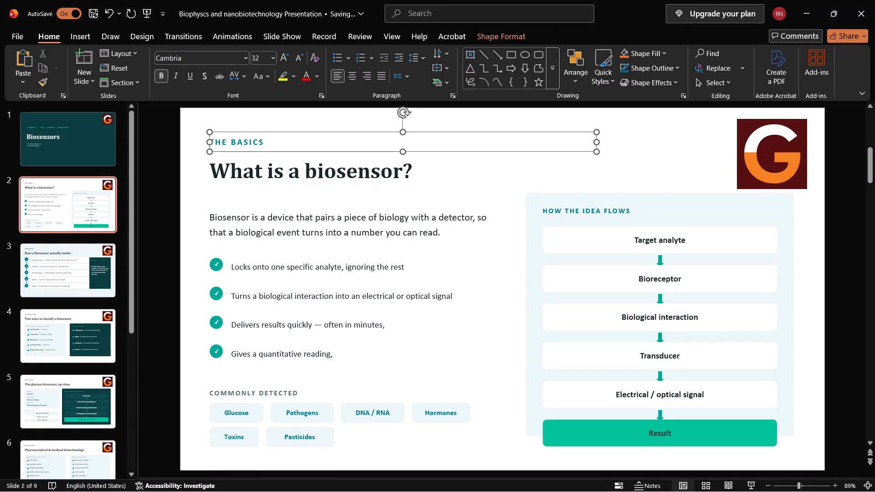
{"action": "key", "text": "BackSpace"}
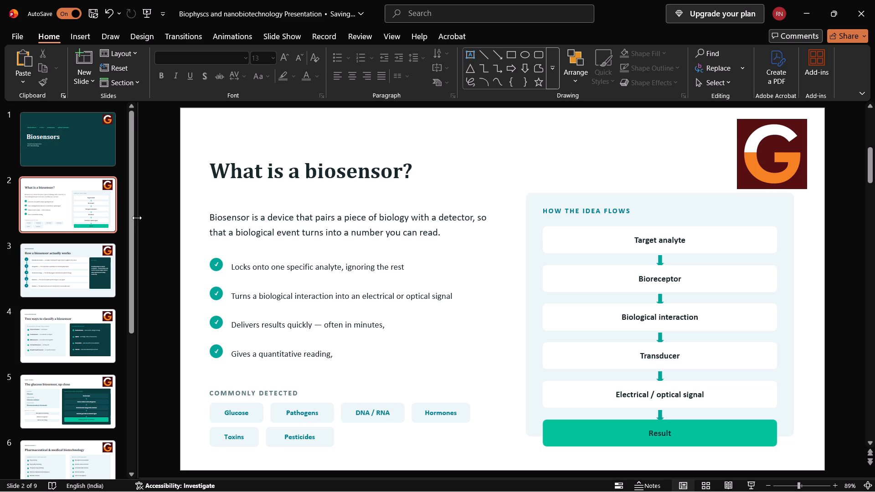
{"action": "left_click_drag", "start_coordinate": [95, 203], "coordinate": [86, 197]}
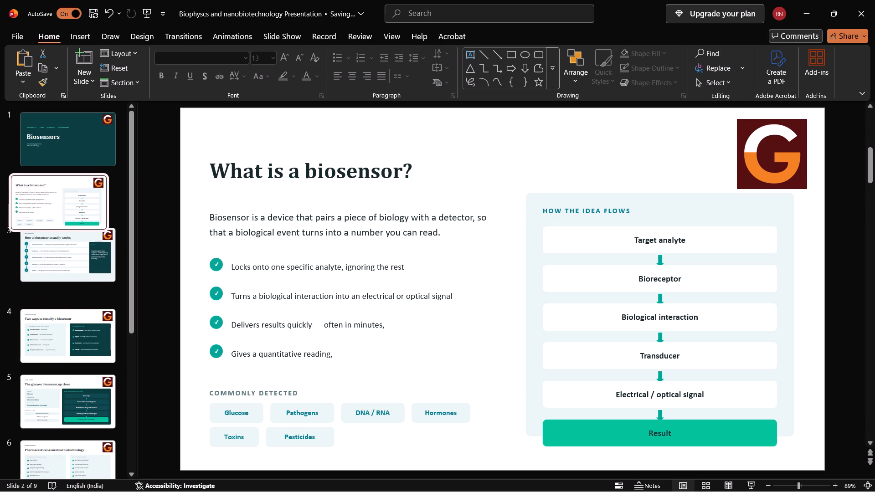
{"action": "left_click_drag", "start_coordinate": [86, 197], "coordinate": [86, 196]}
Review slides 3 to 9, checking the headings, panels and logo placement on each one.
{"action": "left_click", "coordinate": [88, 278]}
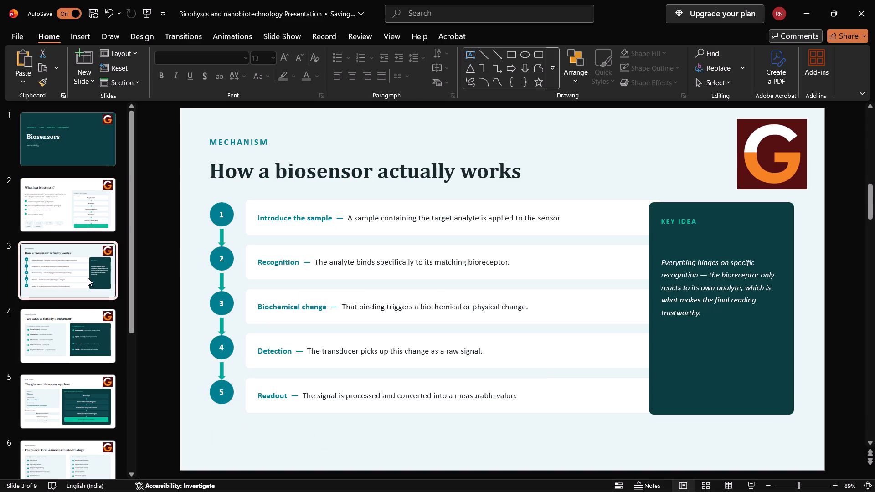
{"action": "left_click", "coordinate": [267, 141]}
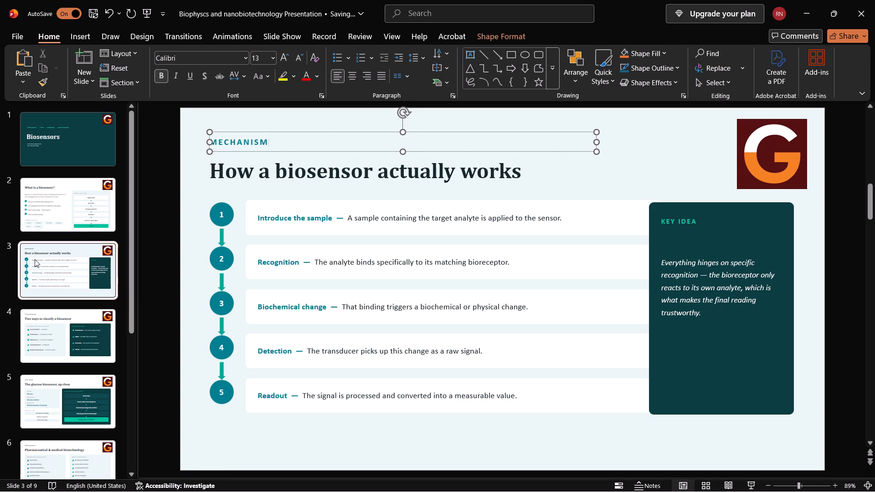
{"action": "left_click", "coordinate": [66, 322]}
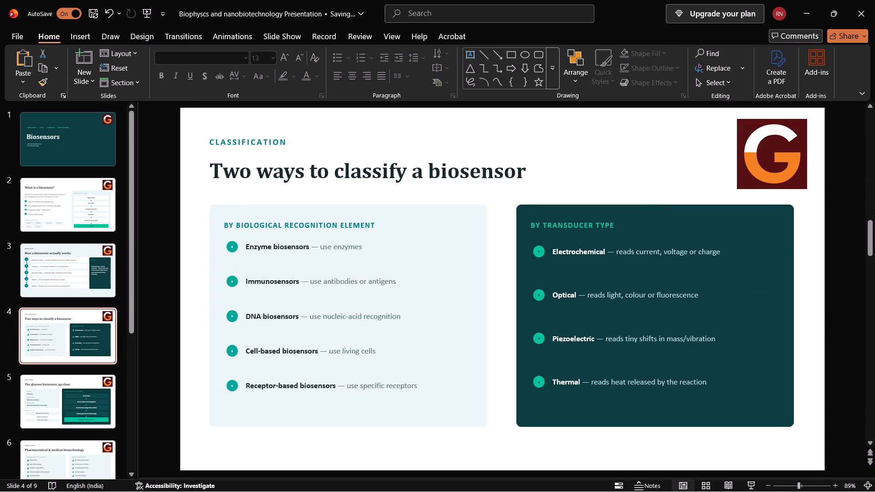
{"action": "left_click", "coordinate": [83, 403]}
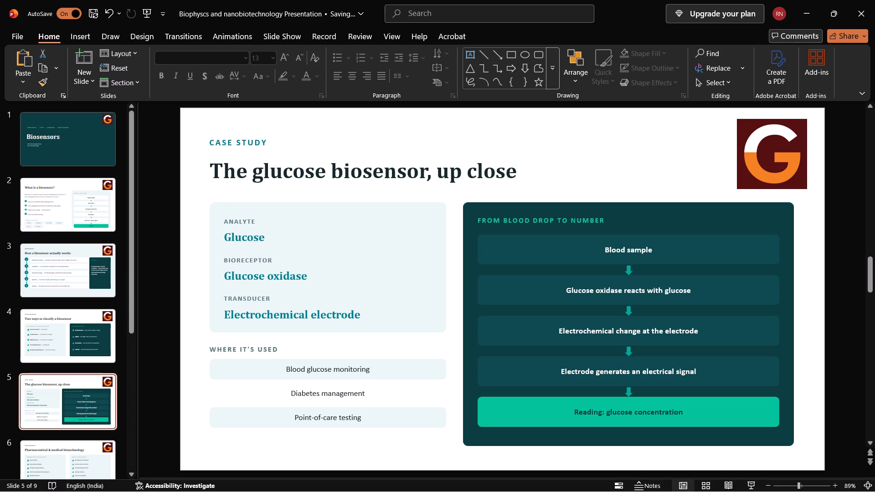
{"action": "key", "text": "Down"}
{"action": "key", "text": "Up"}
{"action": "key", "text": "Down"}
{"action": "key", "text": "Down"}
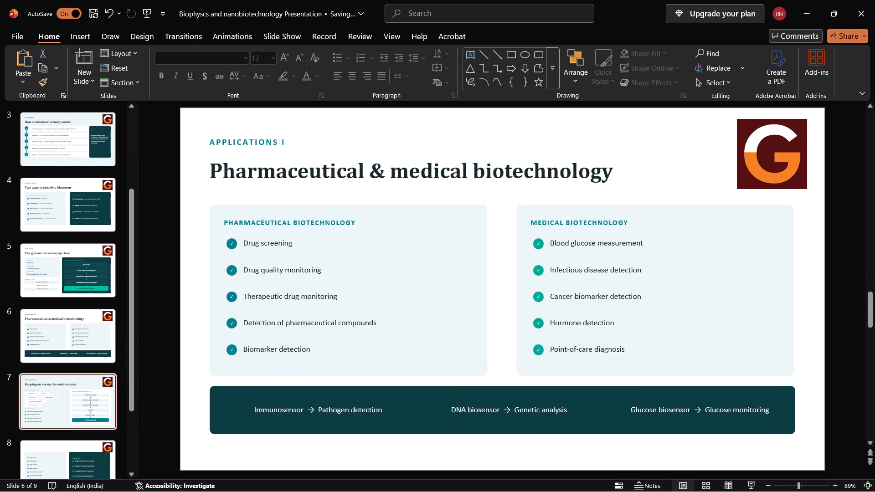
{"action": "key", "text": "Up"}
{"action": "key", "text": "Down"}
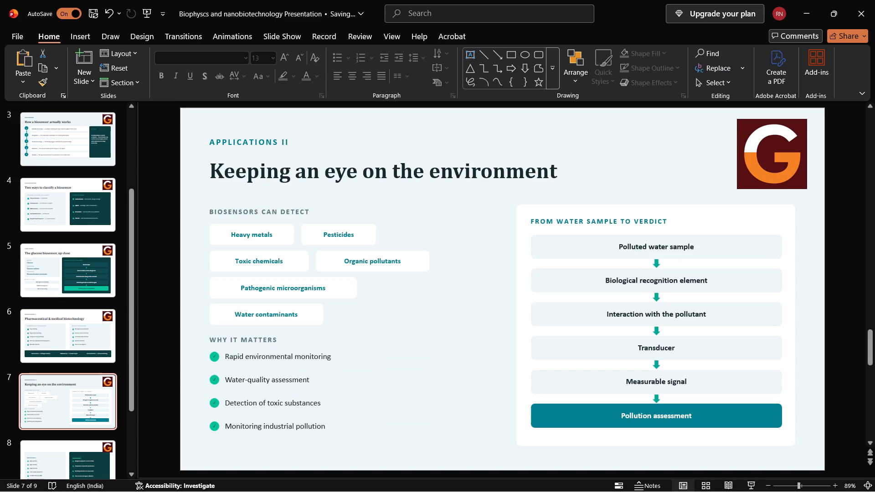
{"action": "key", "text": "Down"}
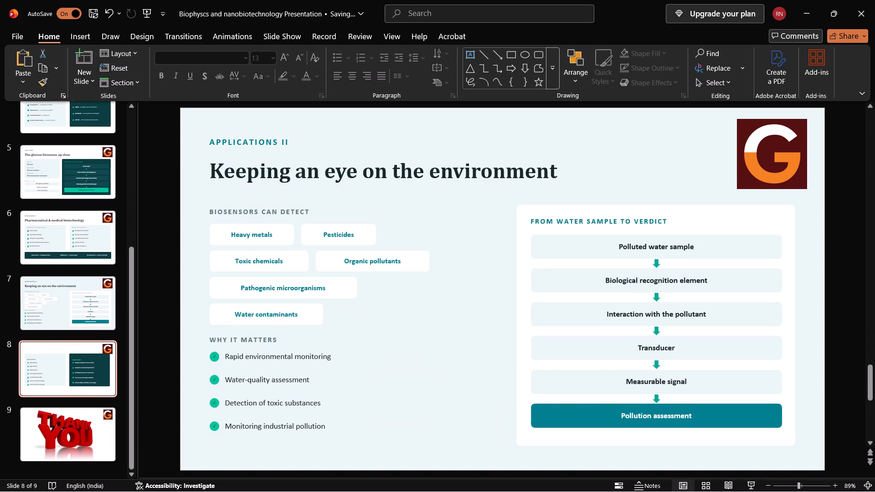
{"action": "key", "text": "Down"}
{"action": "key", "text": "Up"}
{"action": "key", "text": "Up"}
{"action": "key", "text": "Up"}
{"action": "key", "text": "Up"}
{"action": "key", "text": "Up"}
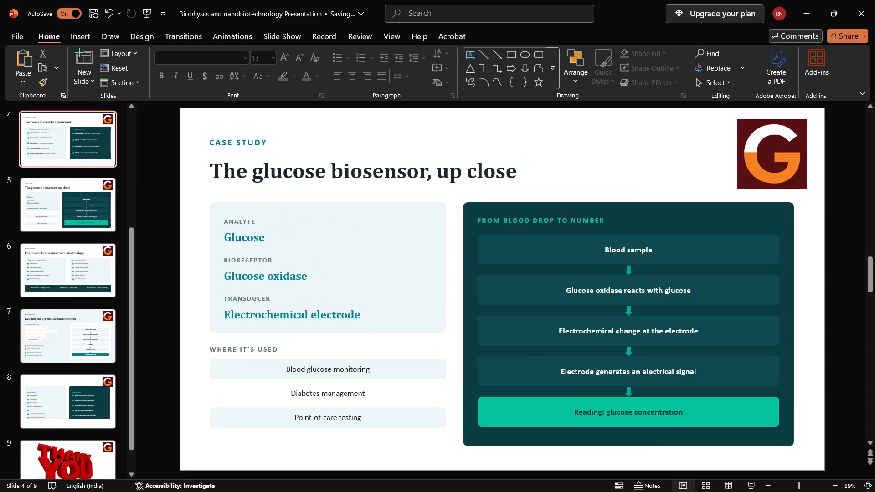
{"action": "key", "text": "Up"}
{"action": "key", "text": "Down"}
{"action": "key", "text": "Down"}
{"action": "key", "text": "Down"}
{"action": "key", "text": "Down"}
{"action": "key", "text": "Down"}
{"action": "key", "text": "Down"}
{"action": "key", "text": "Down"}
{"action": "key", "text": "Down"}
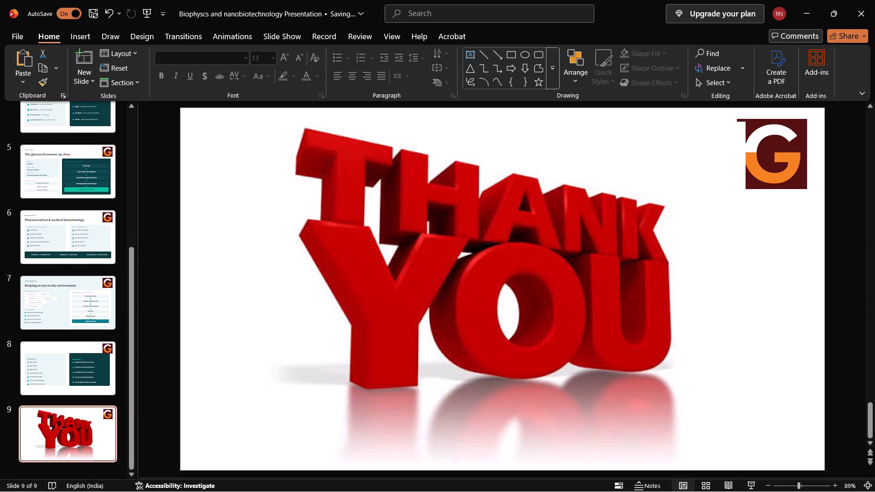
{"action": "key", "text": "Up"}
{"action": "key", "text": "Up"}
{"action": "key", "text": "Up"}
{"action": "key", "text": "Down"}
{"action": "key", "text": "Down"}
{"action": "key", "text": "Down"}
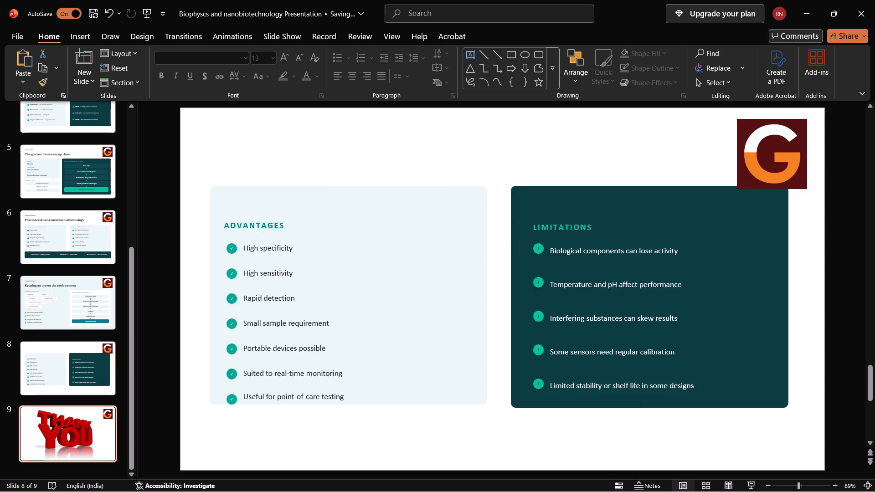
{"action": "key", "text": "Up"}
{"action": "key", "text": "Down"}
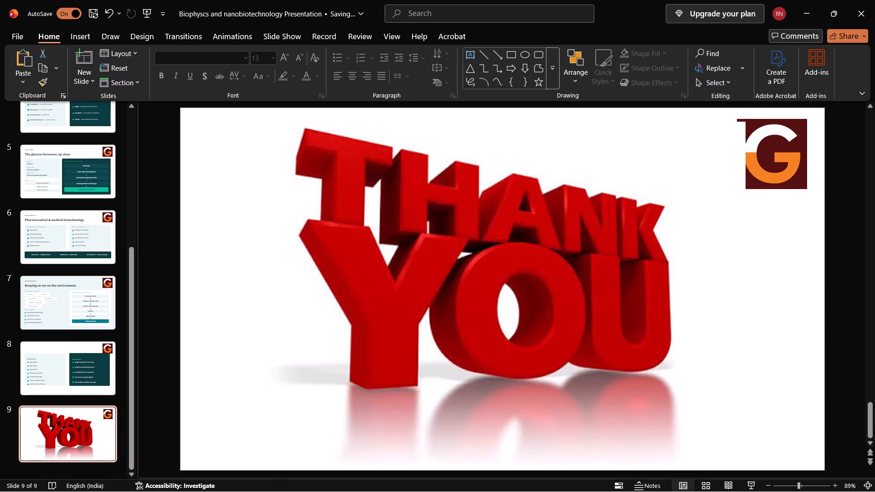
Shrink the thank-you picture on slide 9 from its upper corner so it no longer overlaps the GCU logo.
{"action": "left_click", "coordinate": [467, 253]}
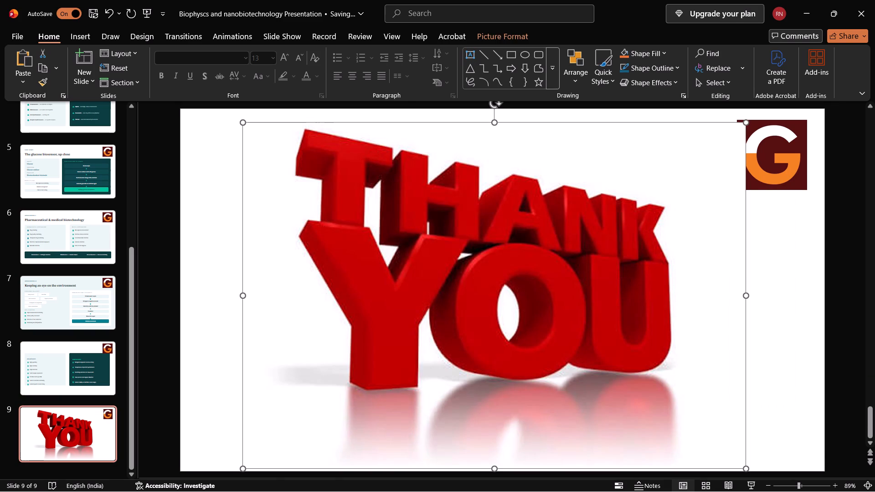
{"action": "left_click_drag", "start_coordinate": [746, 123], "coordinate": [716, 127]}
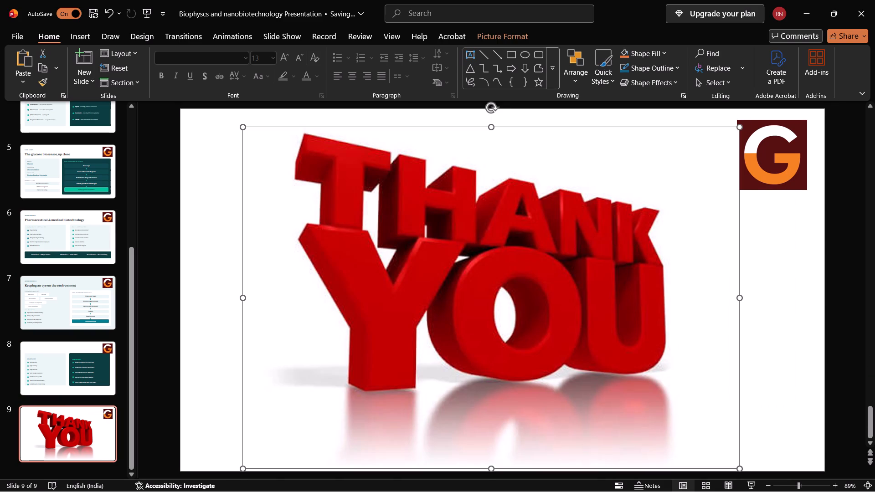
{"action": "left_click_drag", "start_coordinate": [741, 127], "coordinate": [731, 130]}
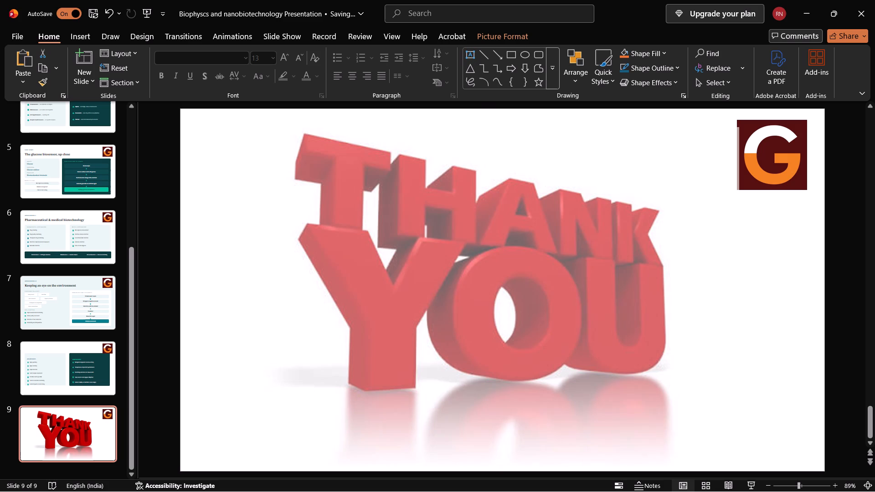
{"action": "left_click_drag", "start_coordinate": [731, 130], "coordinate": [721, 126]}
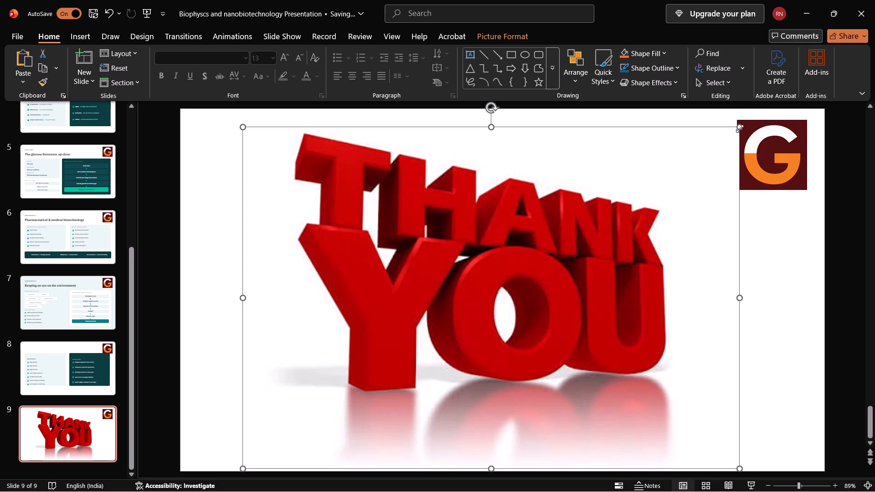
{"action": "left_click_drag", "start_coordinate": [739, 128], "coordinate": [734, 146]}
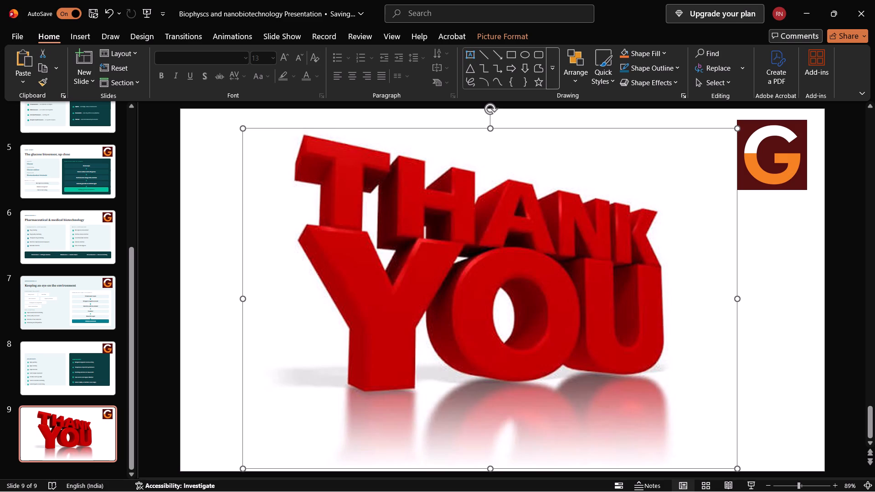
{"action": "scroll", "coordinate": [607, 244], "scroll_direction": "down", "scroll_amount": 2}
Reduce the height of the thank-you picture and move it lower on the slide, keeping it clear of the logo.
{"action": "left_click_drag", "start_coordinate": [492, 467], "coordinate": [494, 418]}
{"action": "left_click_drag", "start_coordinate": [507, 295], "coordinate": [506, 334]}
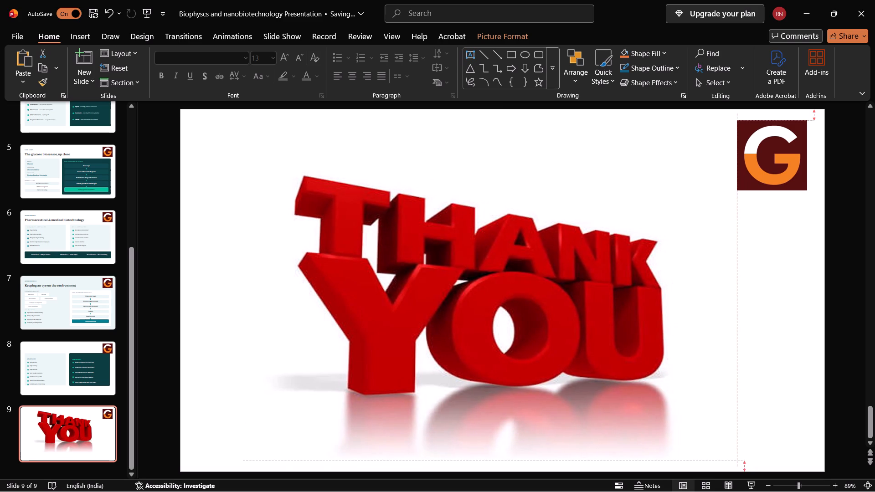
{"action": "left_click_drag", "start_coordinate": [506, 334], "coordinate": [506, 333]}
{"action": "left_click", "coordinate": [581, 154]}
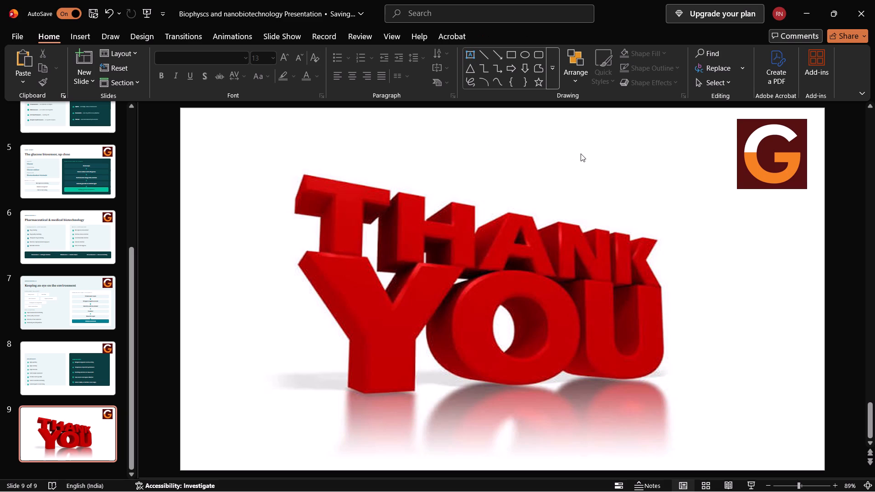
Close all open windows: the presentation, the McAfee Security Scan Plus pop-up and the image-search browser.
{"action": "left_click", "coordinate": [874, 0]}
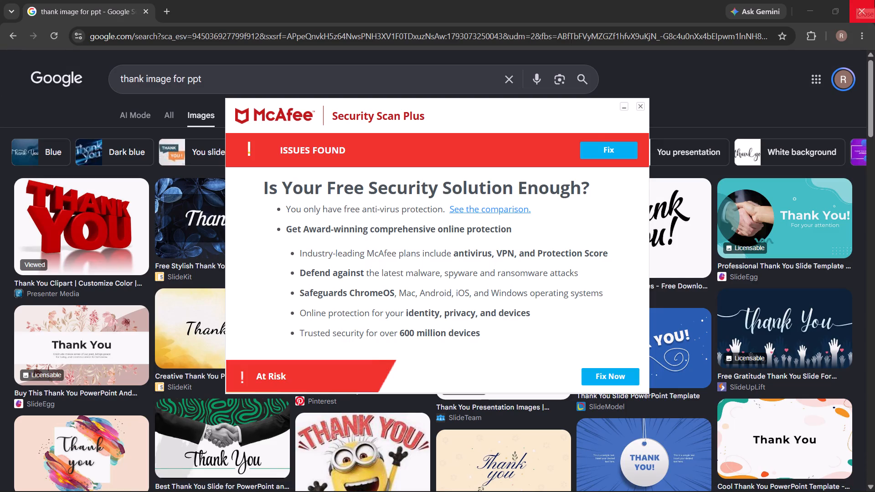
{"action": "left_click", "coordinate": [641, 107]}
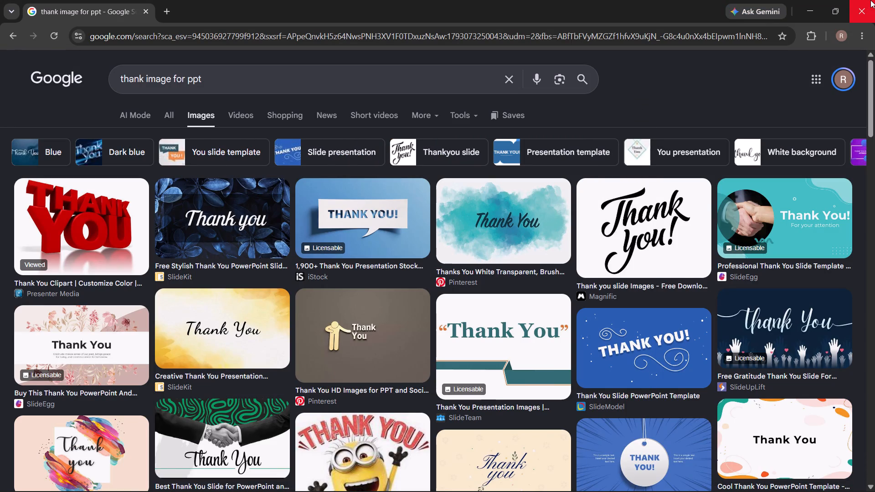
{"action": "left_click", "coordinate": [870, 0]}
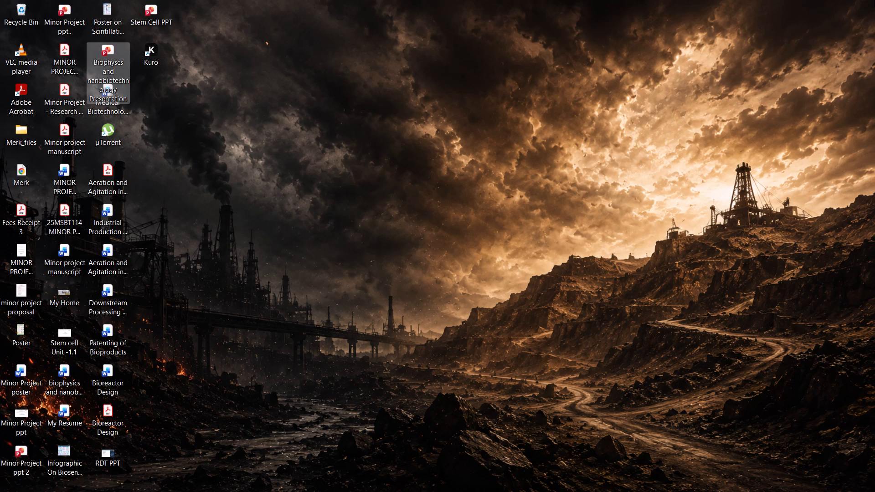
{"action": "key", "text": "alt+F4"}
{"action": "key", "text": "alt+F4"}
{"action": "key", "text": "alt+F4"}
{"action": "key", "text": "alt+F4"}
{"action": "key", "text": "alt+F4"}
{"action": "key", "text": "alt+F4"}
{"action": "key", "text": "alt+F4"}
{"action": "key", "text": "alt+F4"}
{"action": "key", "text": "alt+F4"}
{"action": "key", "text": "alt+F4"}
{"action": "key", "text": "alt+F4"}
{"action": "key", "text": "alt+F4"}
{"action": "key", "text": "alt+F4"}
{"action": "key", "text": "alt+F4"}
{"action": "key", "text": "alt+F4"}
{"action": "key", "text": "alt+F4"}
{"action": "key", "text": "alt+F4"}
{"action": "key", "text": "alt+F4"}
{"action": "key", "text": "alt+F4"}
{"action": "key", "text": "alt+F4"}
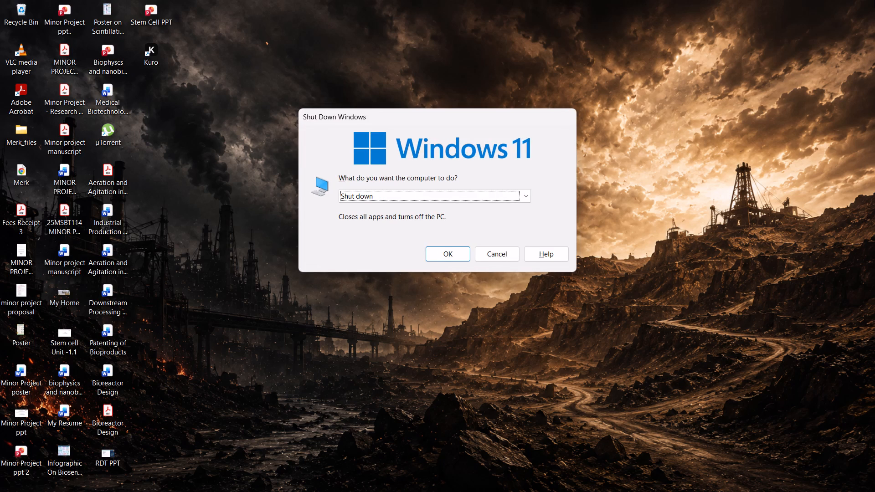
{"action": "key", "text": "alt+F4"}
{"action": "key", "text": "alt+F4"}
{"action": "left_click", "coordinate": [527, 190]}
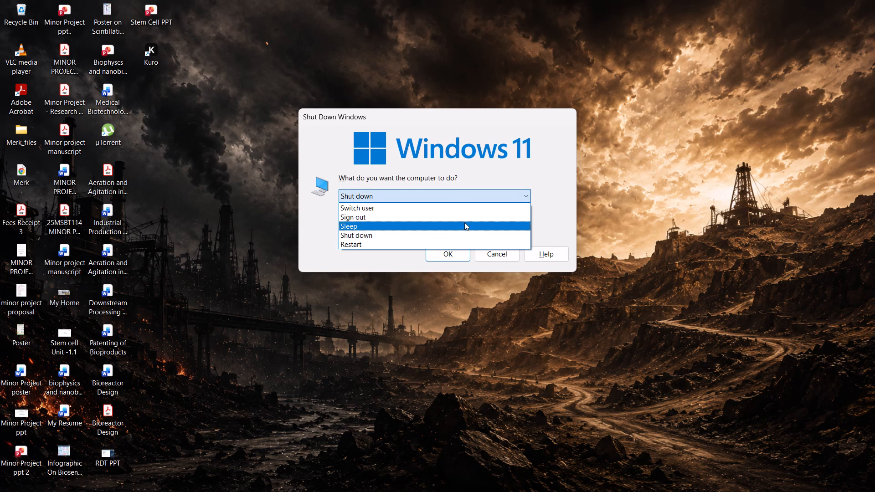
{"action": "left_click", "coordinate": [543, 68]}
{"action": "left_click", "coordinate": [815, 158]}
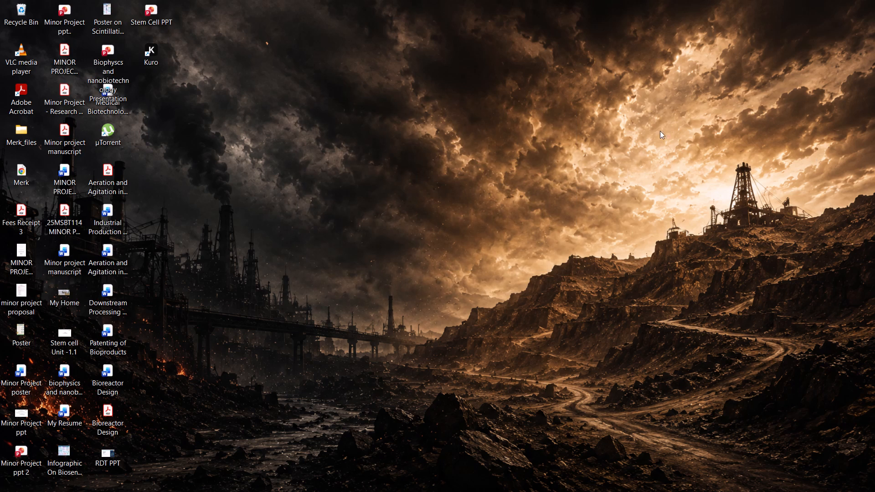
Refresh the Windows desktop.
{"action": "left_click", "coordinate": [596, 138]}
{"action": "double_click", "coordinate": [596, 138]}
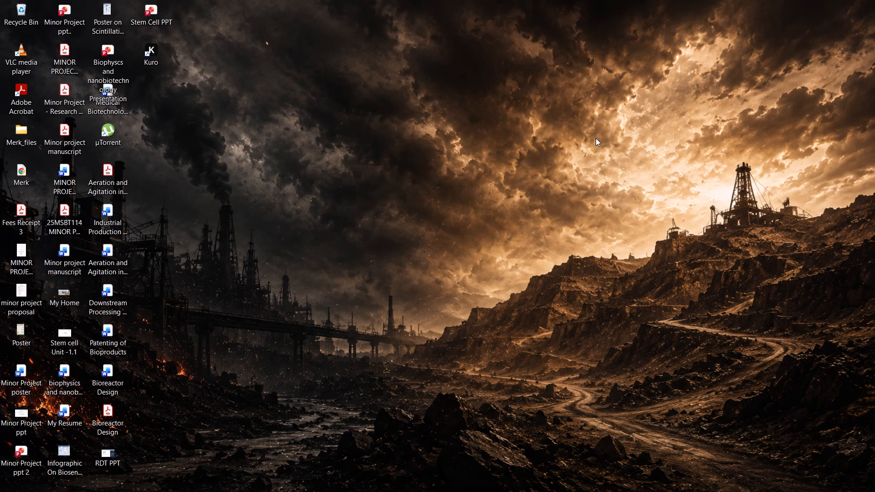
{"action": "right_click", "coordinate": [596, 138]}
{"action": "right_click", "coordinate": [596, 138]}
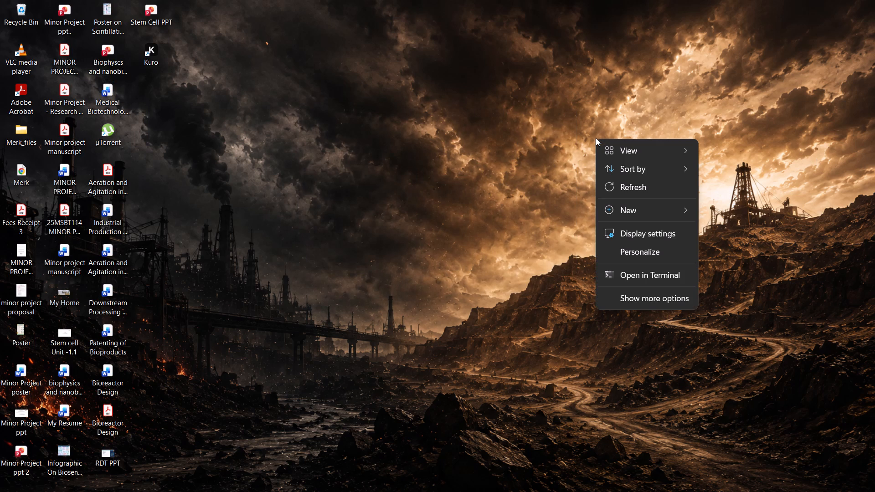
{"action": "left_click", "coordinate": [640, 185]}
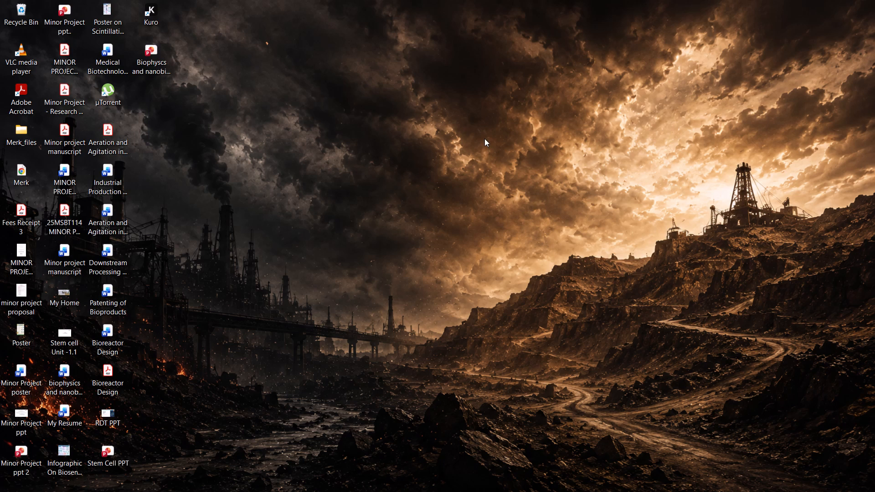